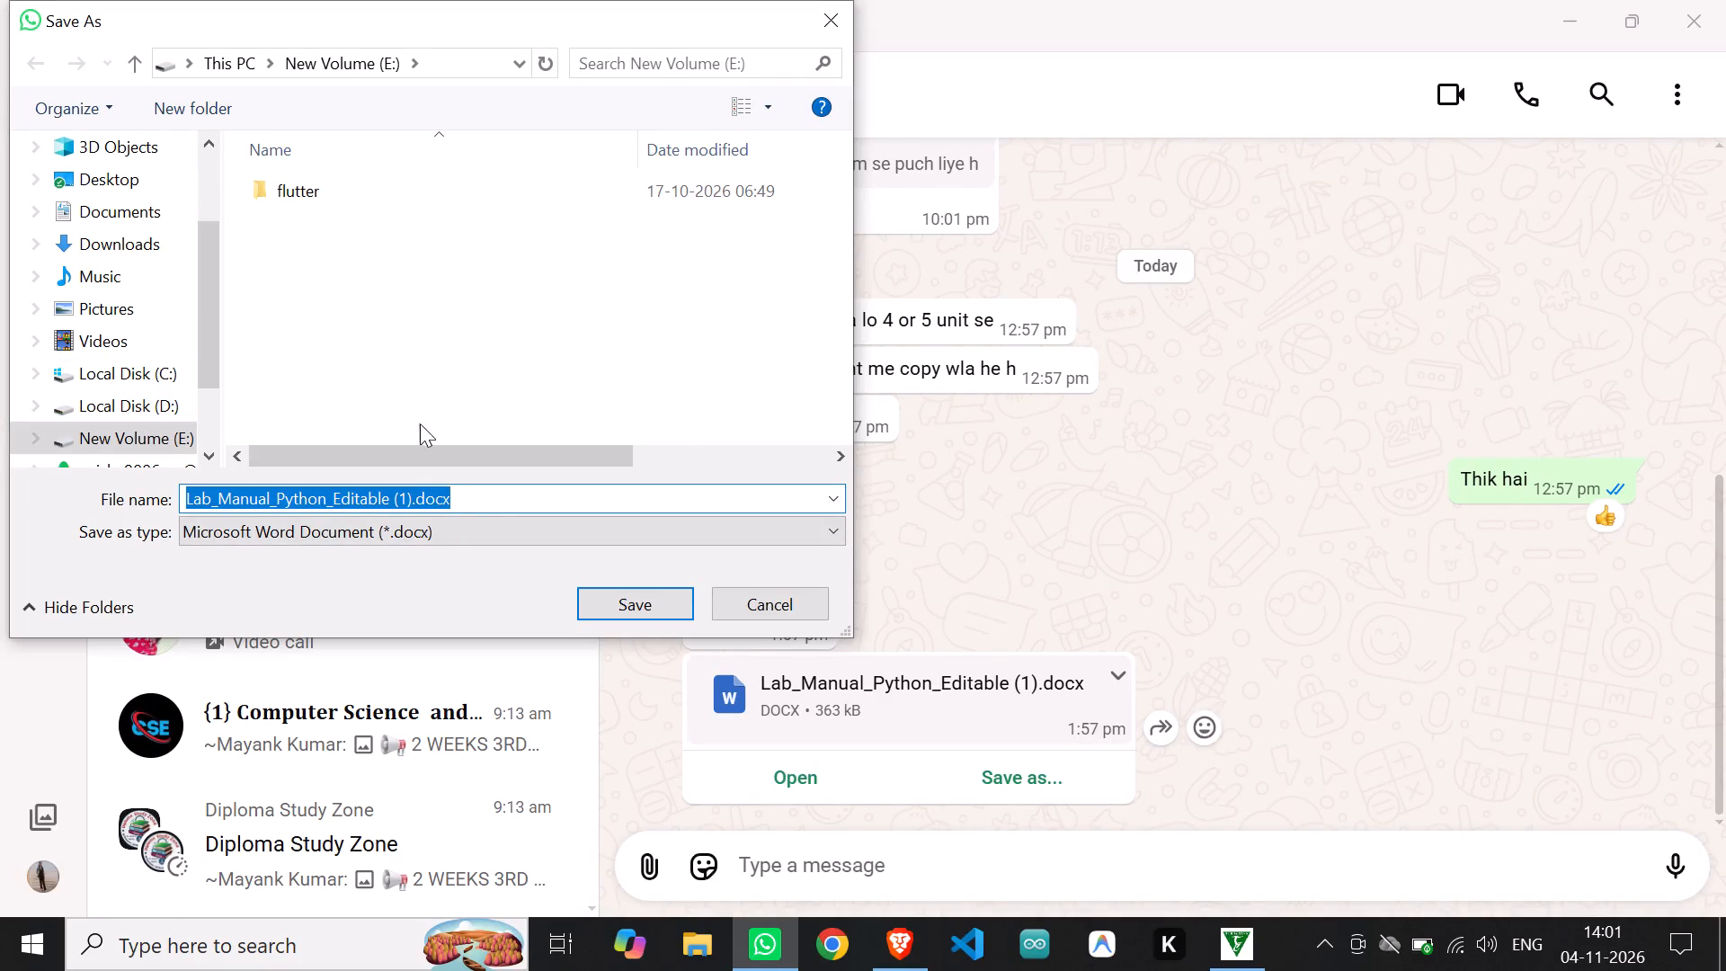
Look through the available drives and folders for a place to save Lab_Manual_Python_Editable (1).docx.
scroll(71, 353, "down", 1)
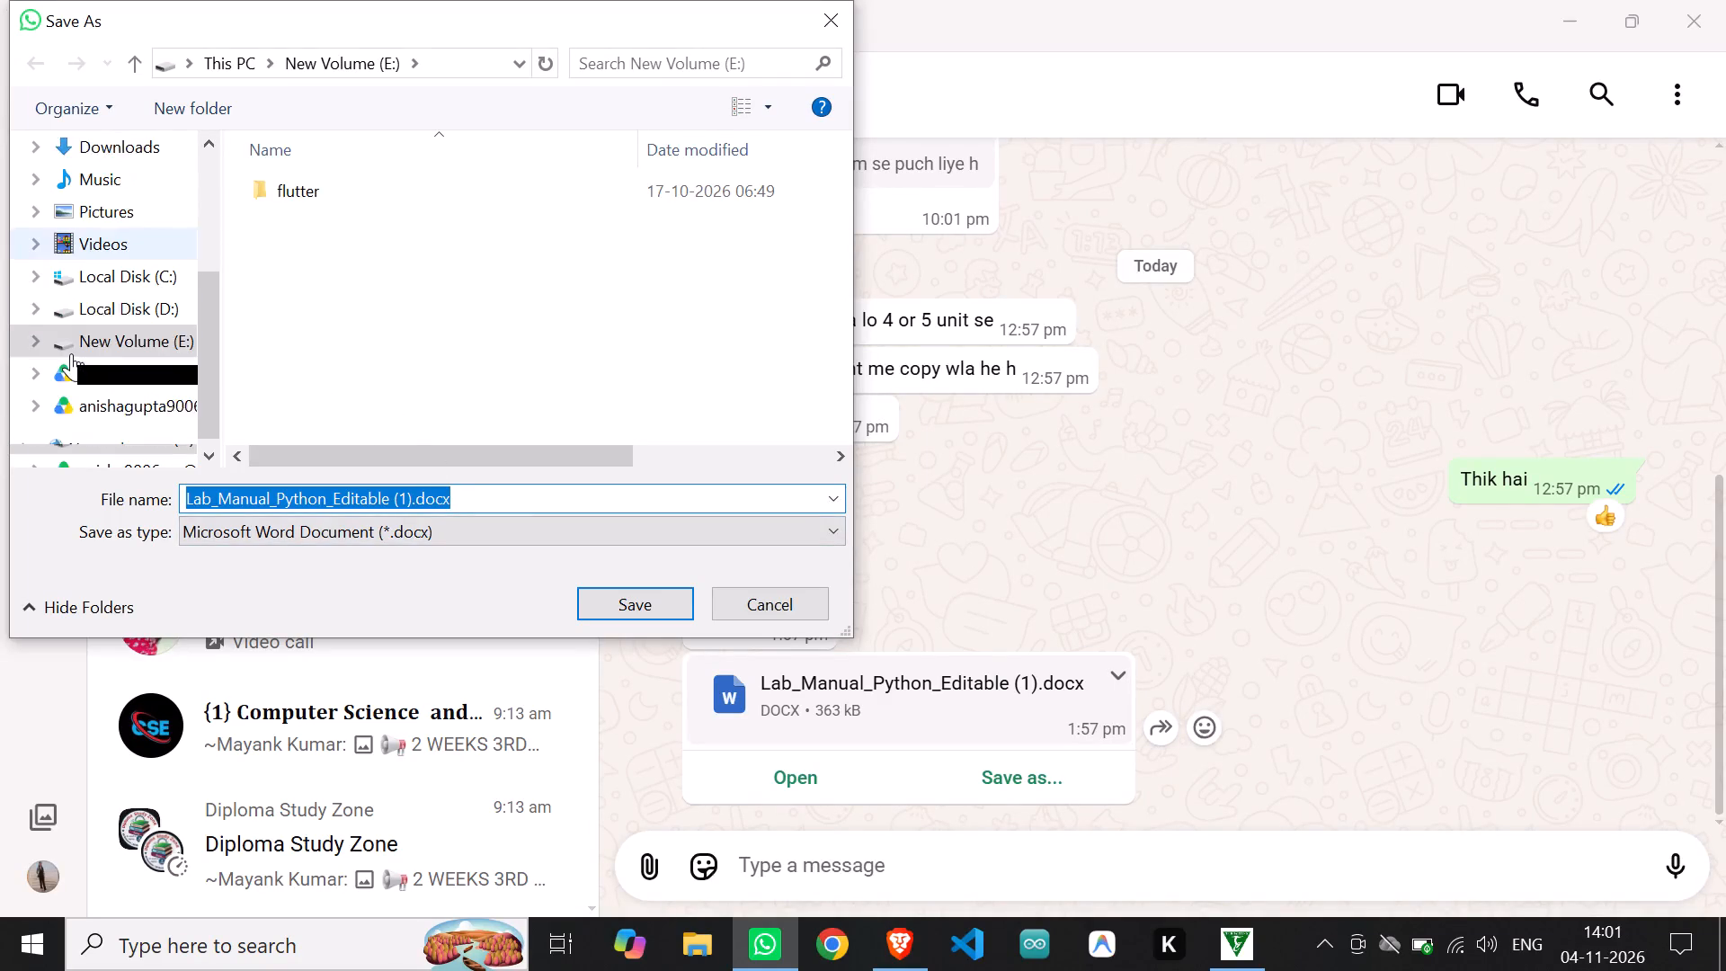
scroll(71, 353, "down", 1)
scroll(71, 353, "up", 7)
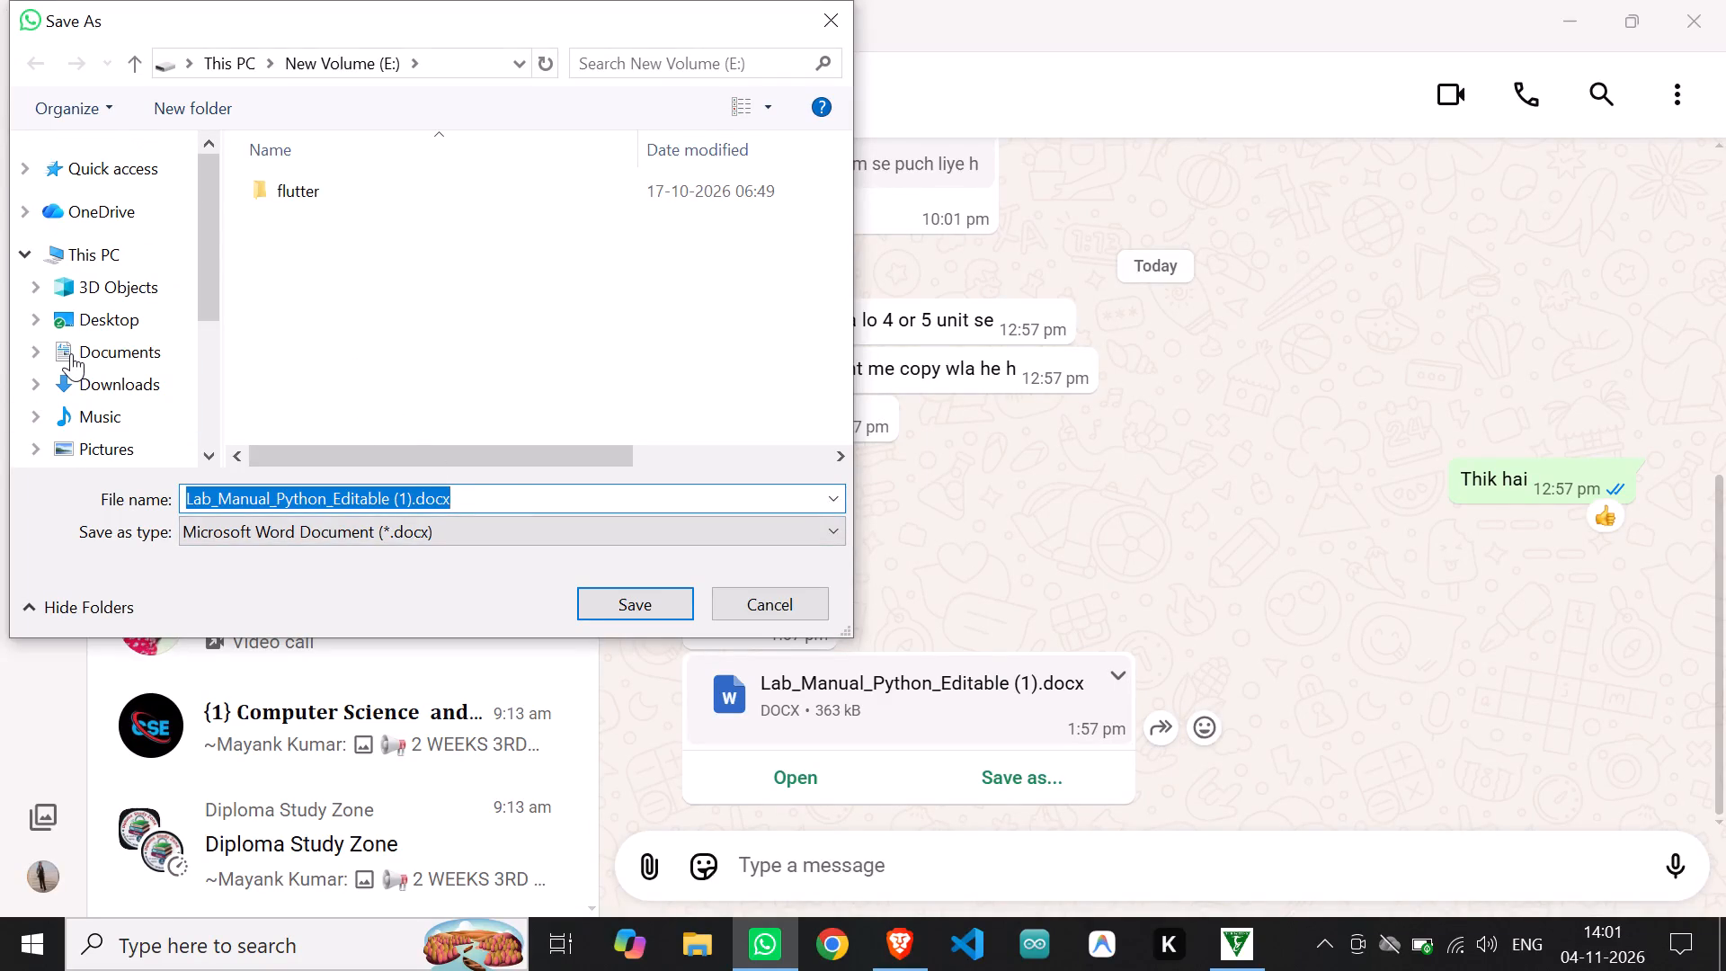
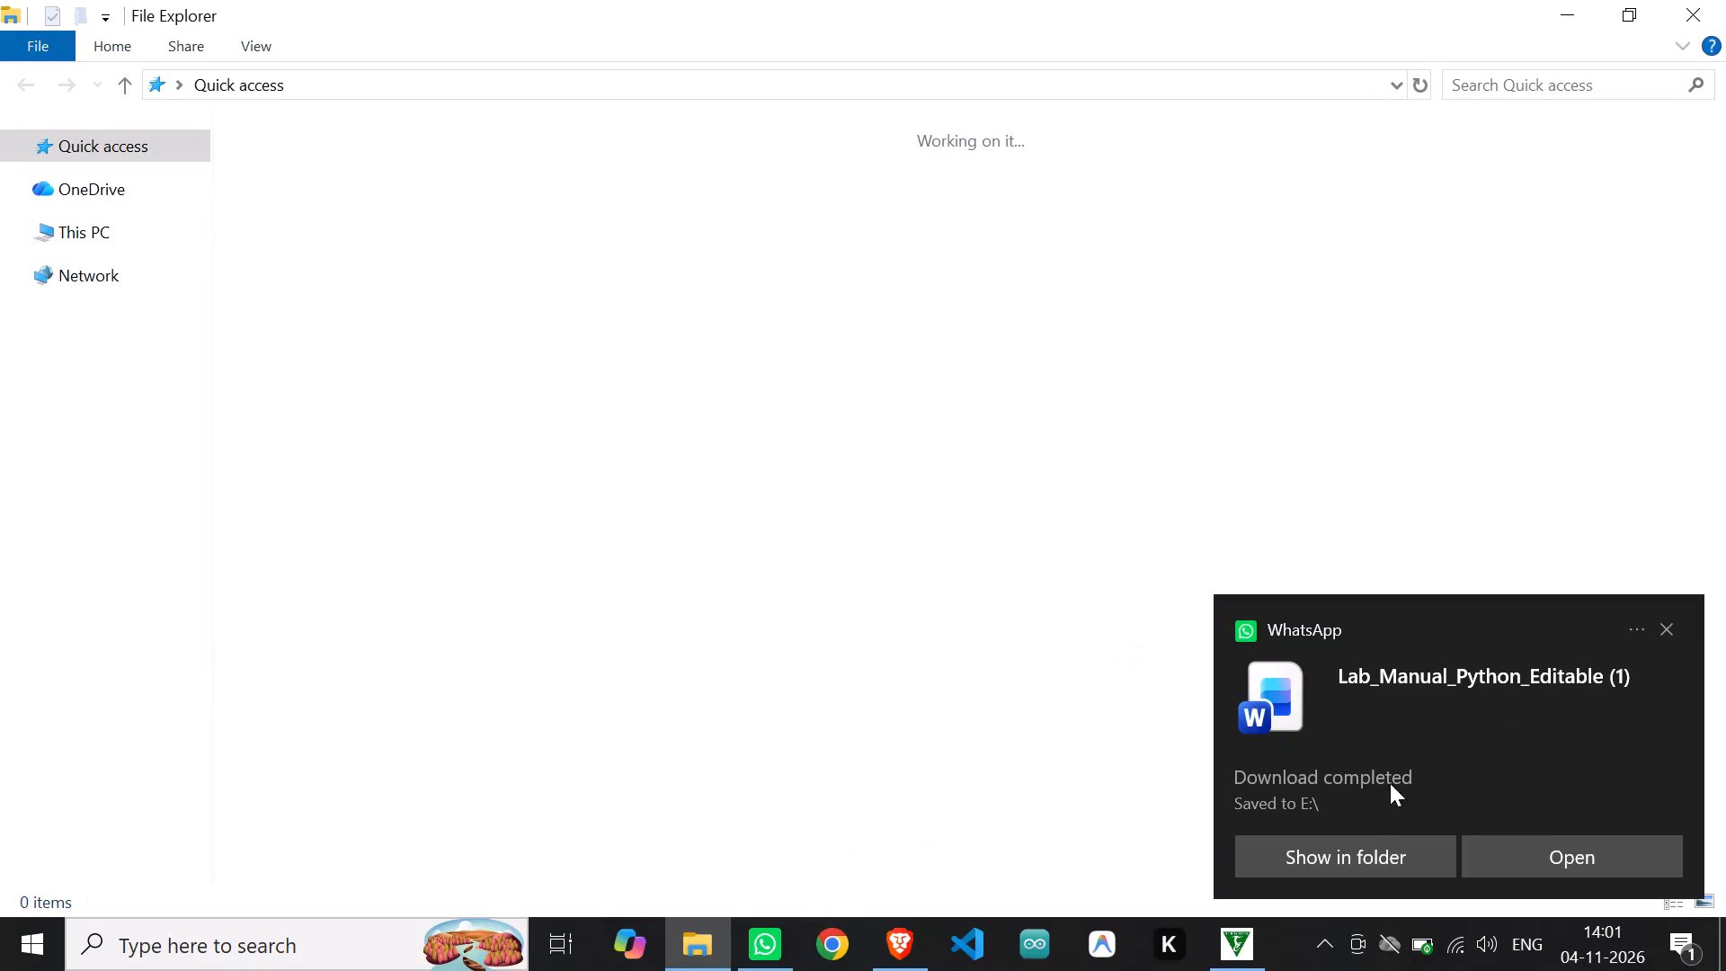
Dismiss the download notification and open Lab_Manual_Python_Editable (1).docx from the recent files.
left_click(1665, 625)
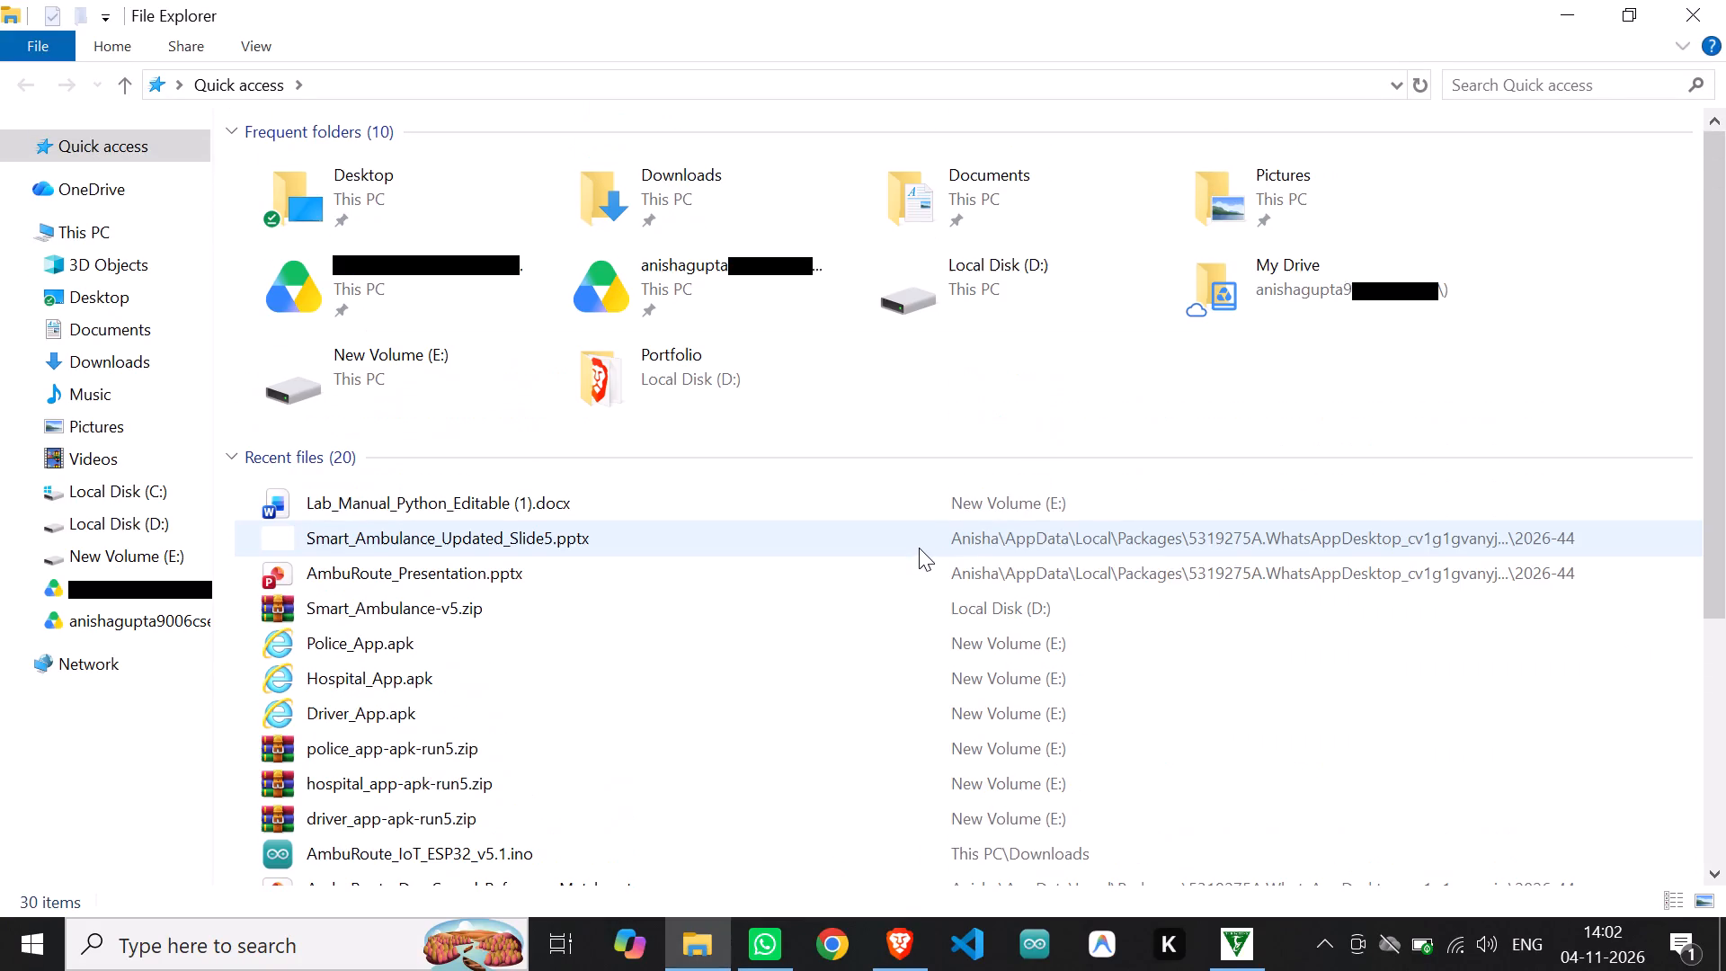
double_click(681, 503)
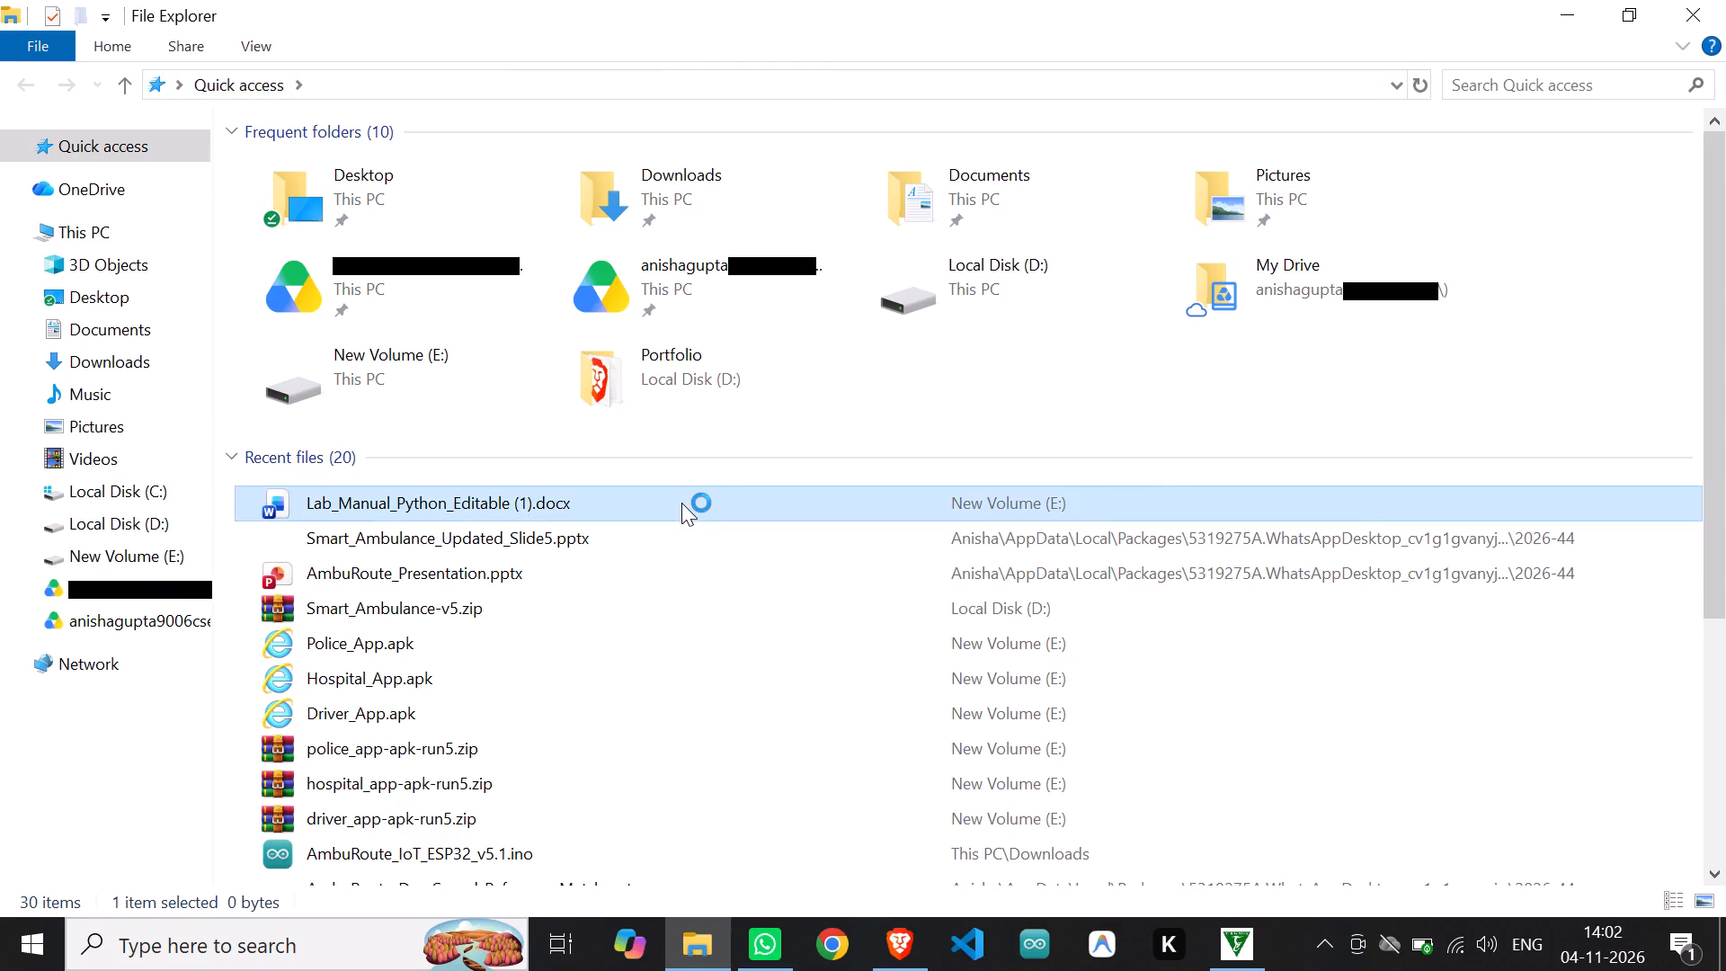
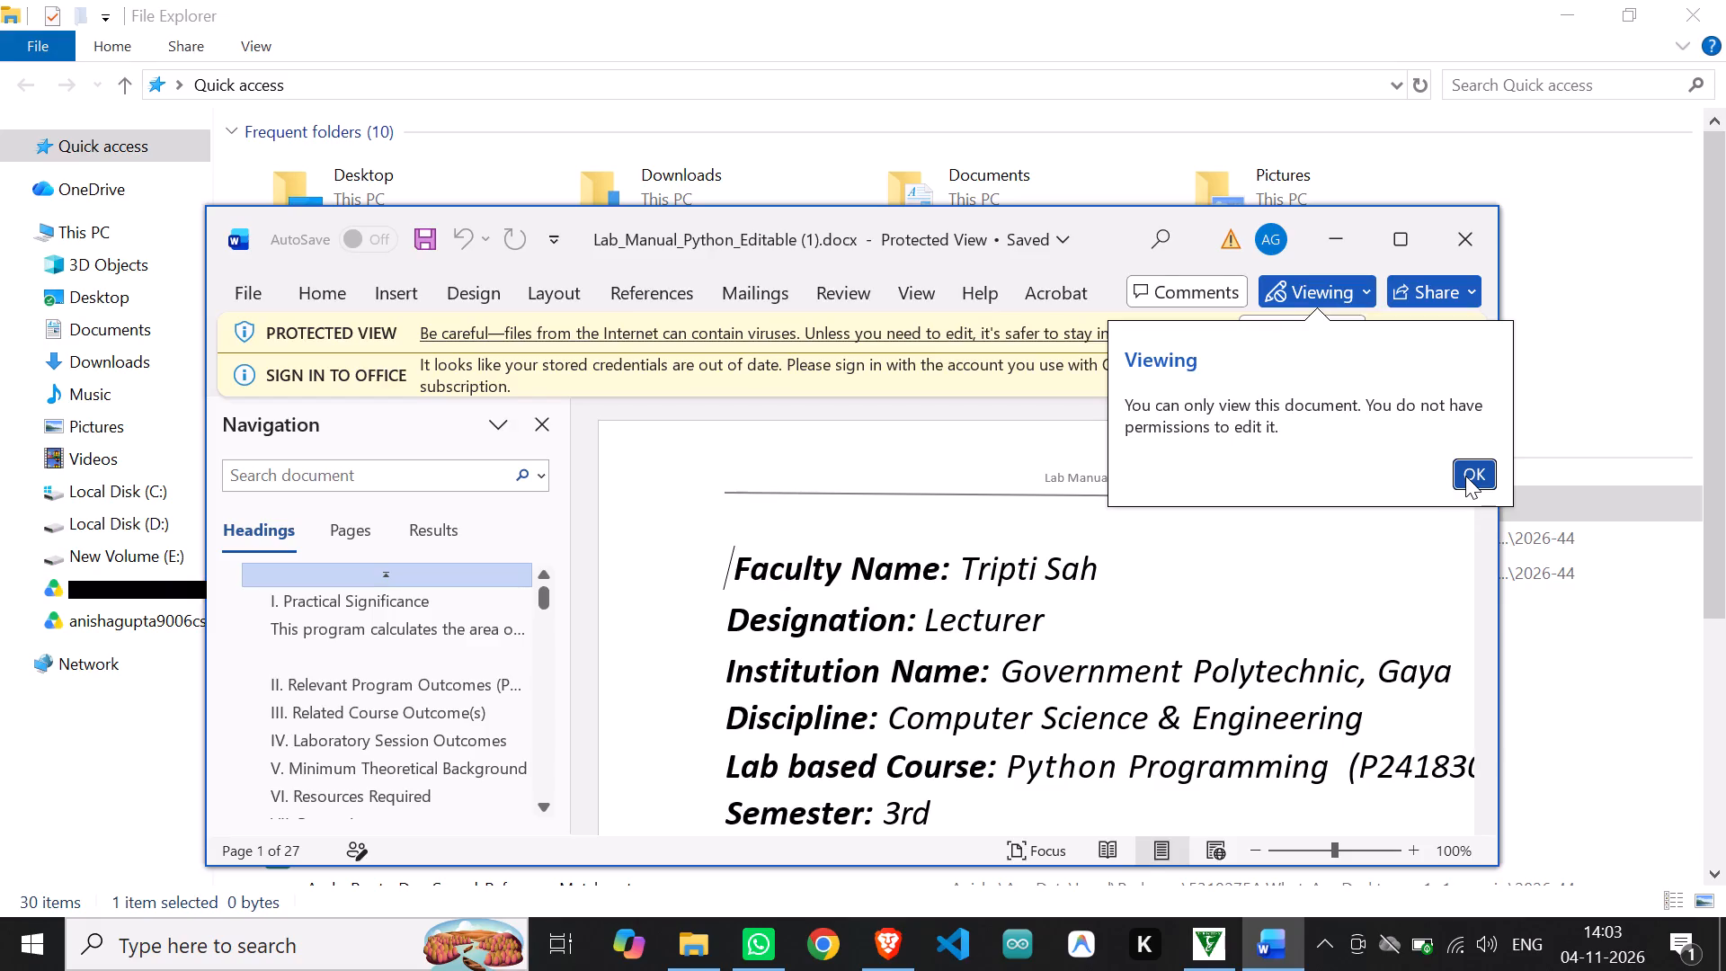
Dismiss the view-only notice and maximize the Lab_Manual_Python_Editable (1) document window.
left_click(1465, 476)
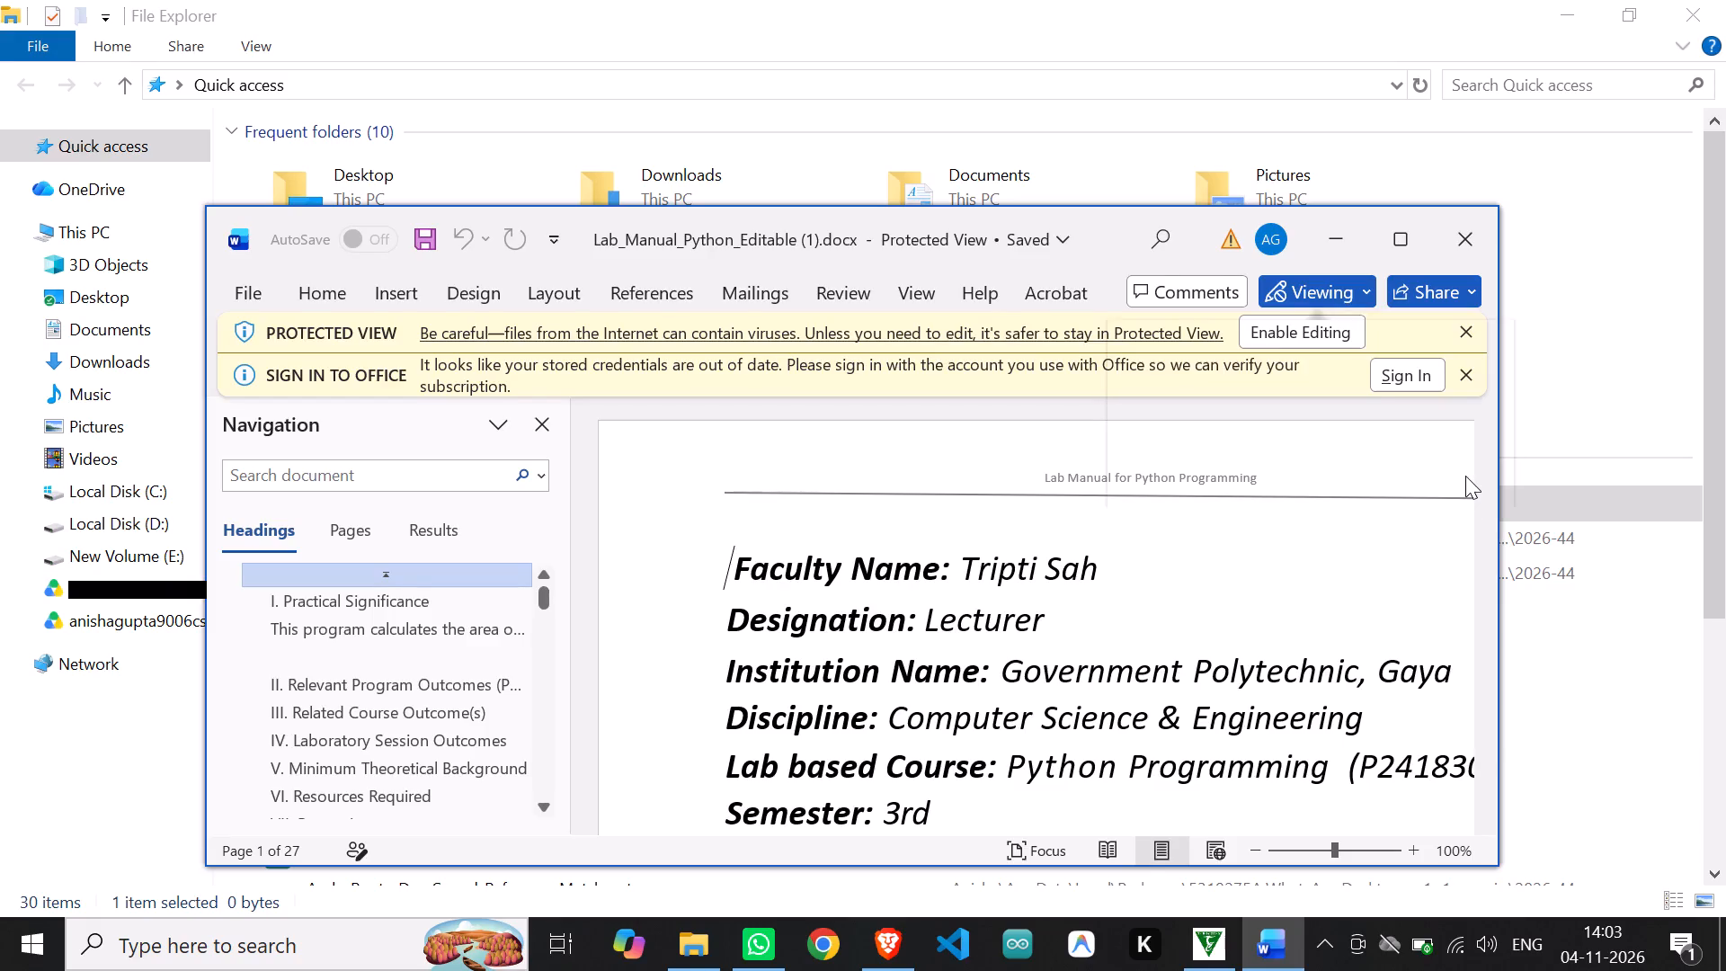
left_click(1384, 242)
left_click(1410, 233)
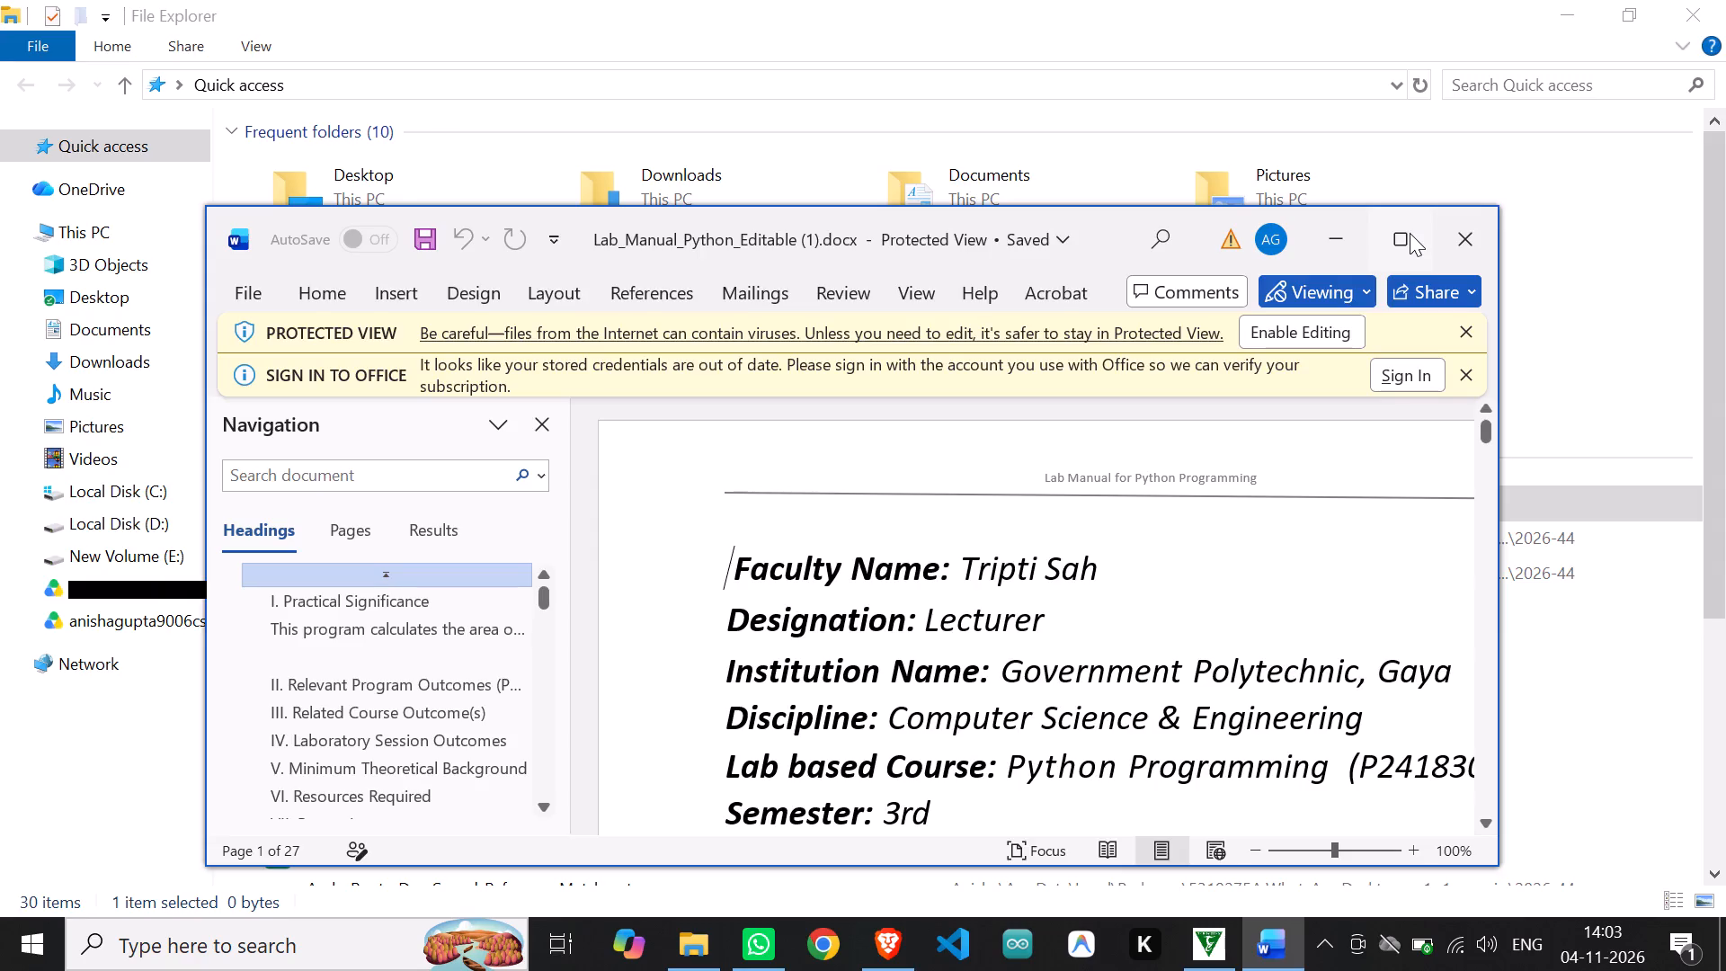
left_click(1410, 233)
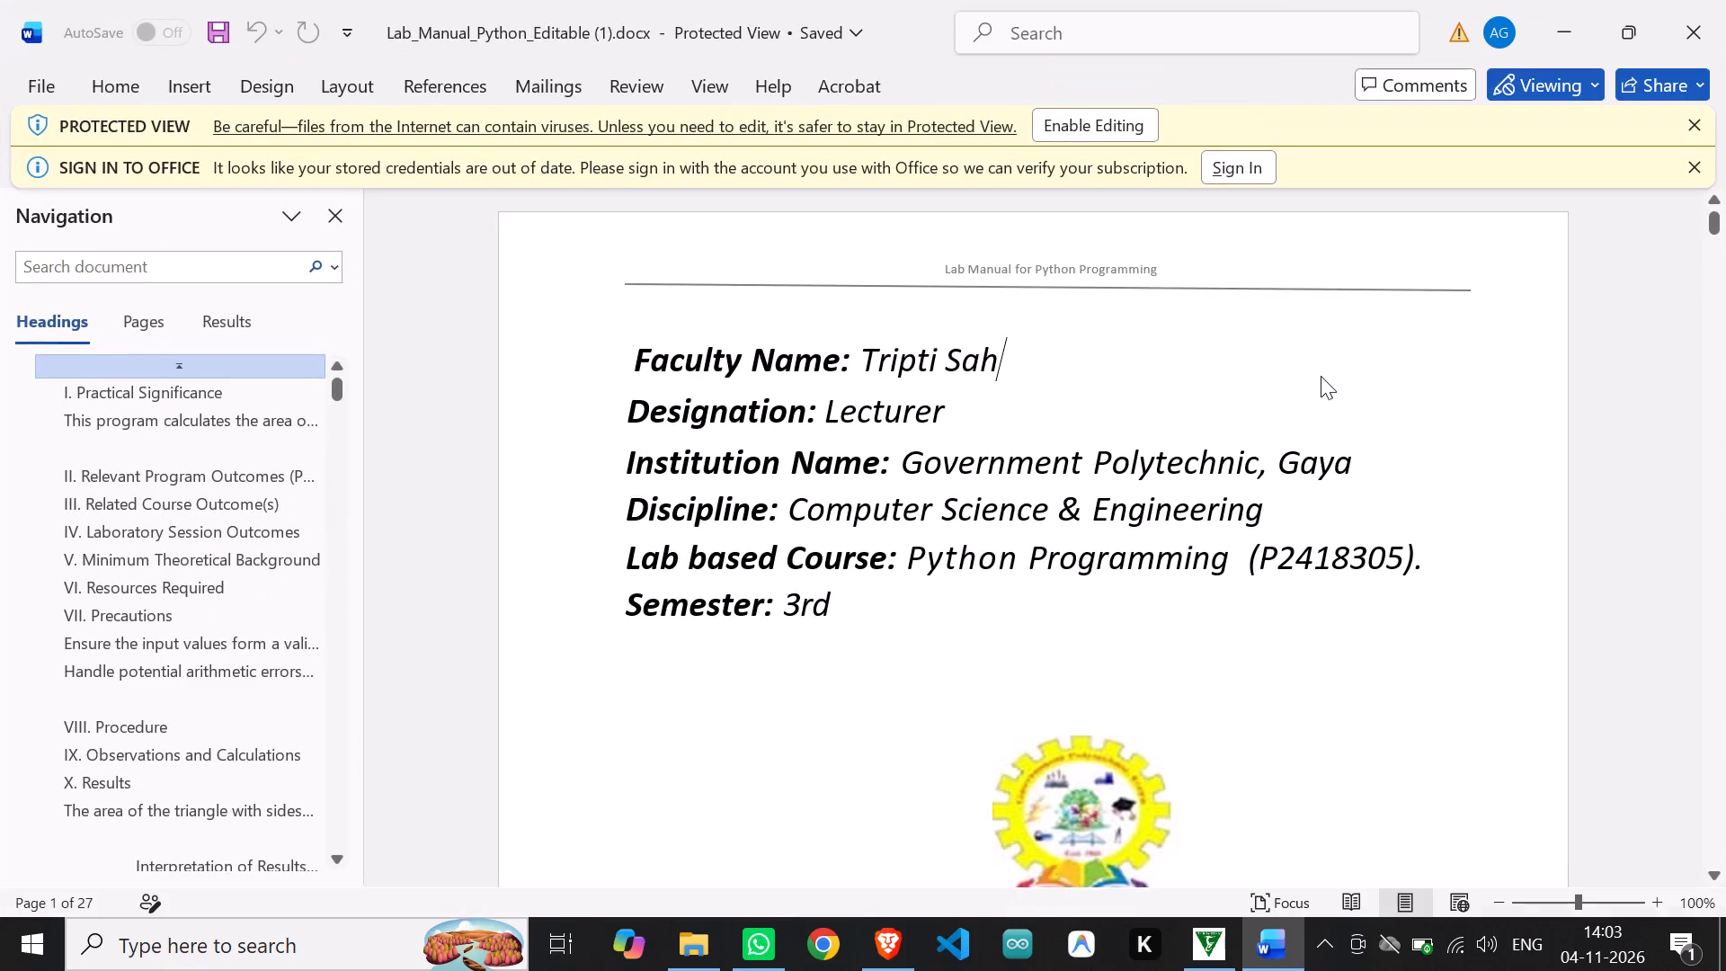
Take the lab manual out of Protected View by enabling editing.
scroll(1321, 376, "down", 1)
scroll(1321, 376, "up", 3)
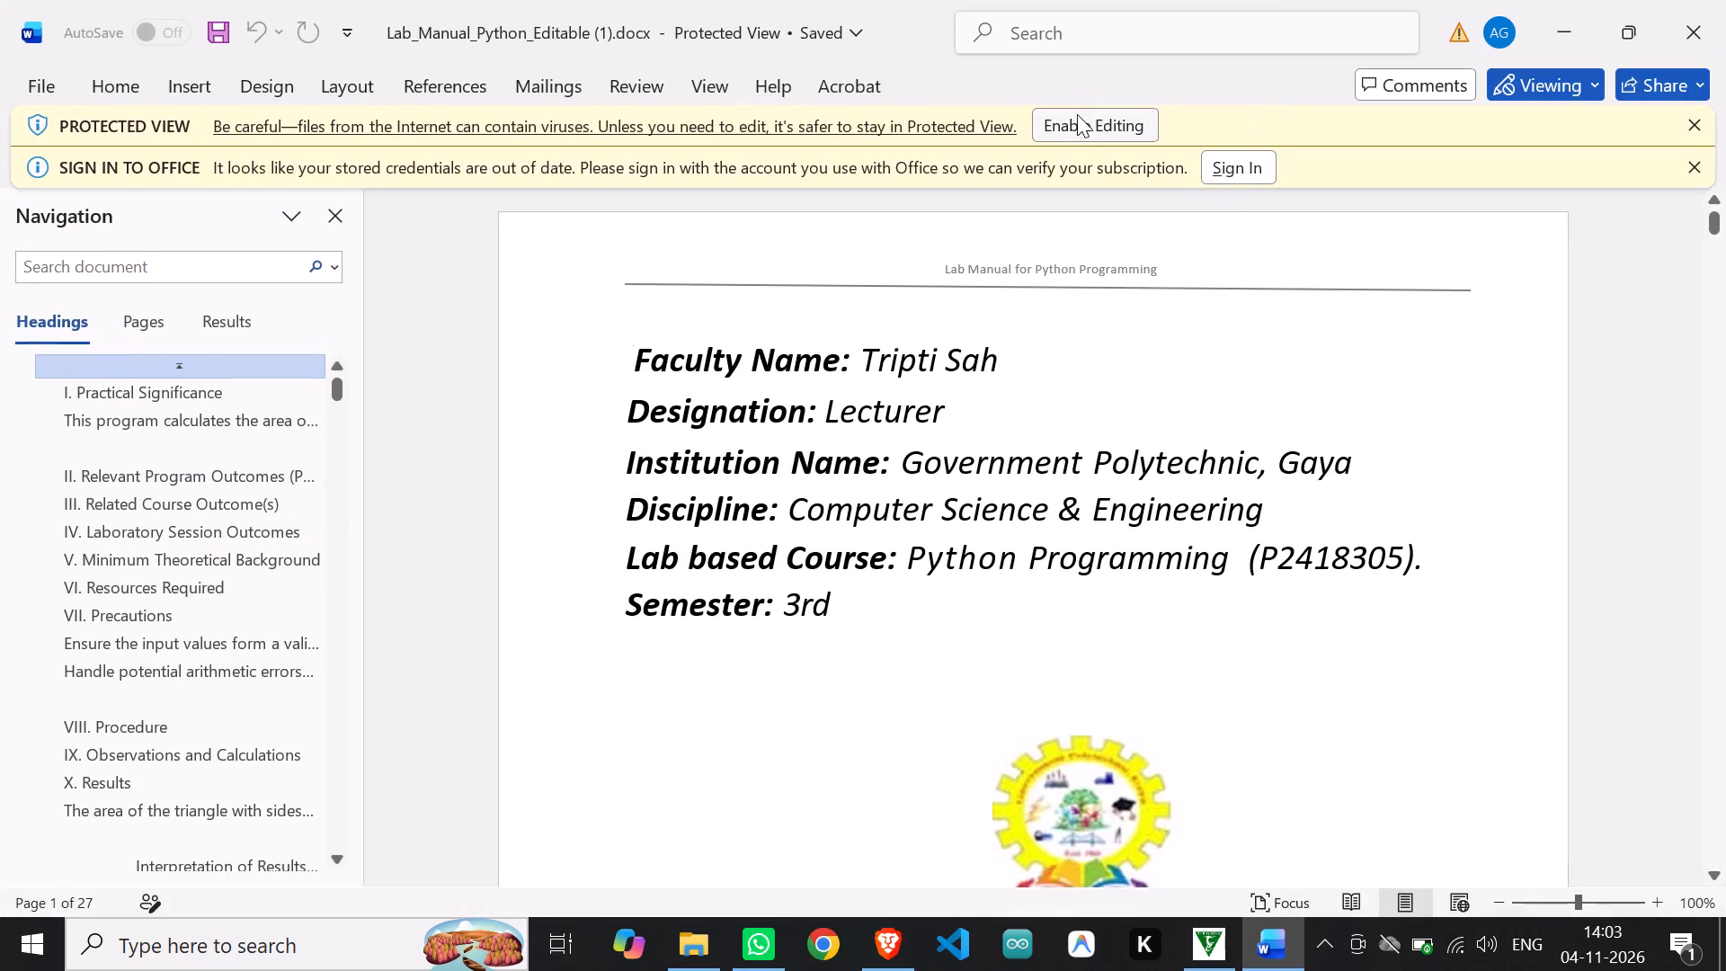
left_click(1087, 124)
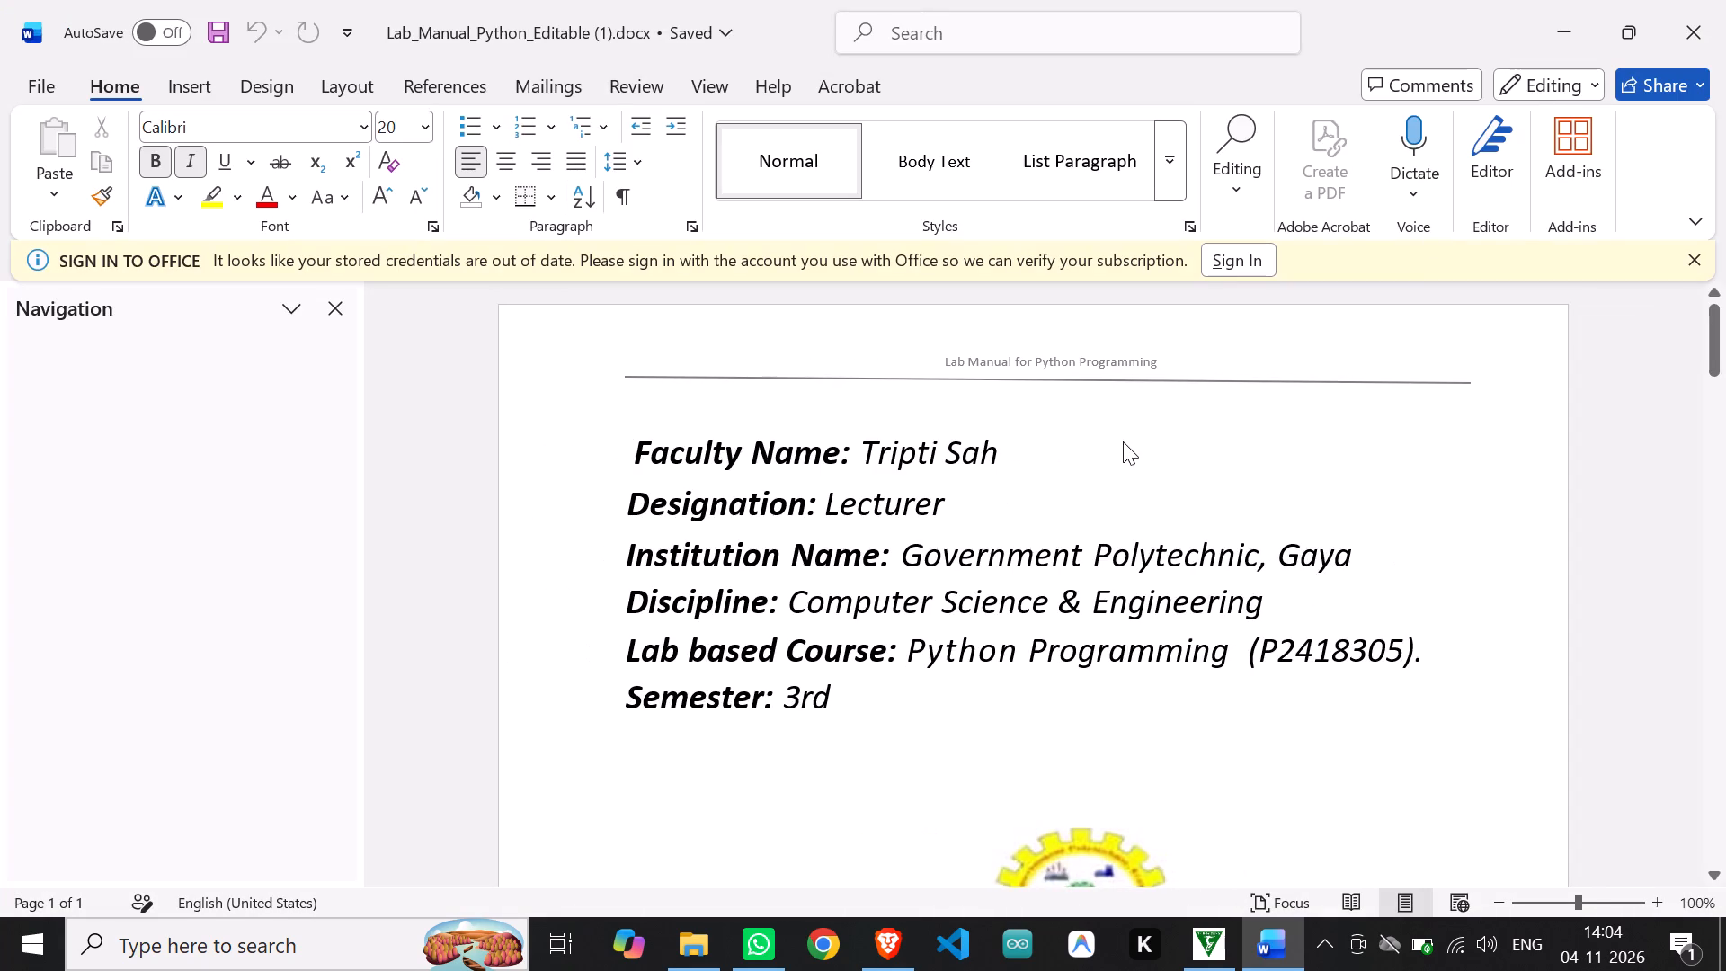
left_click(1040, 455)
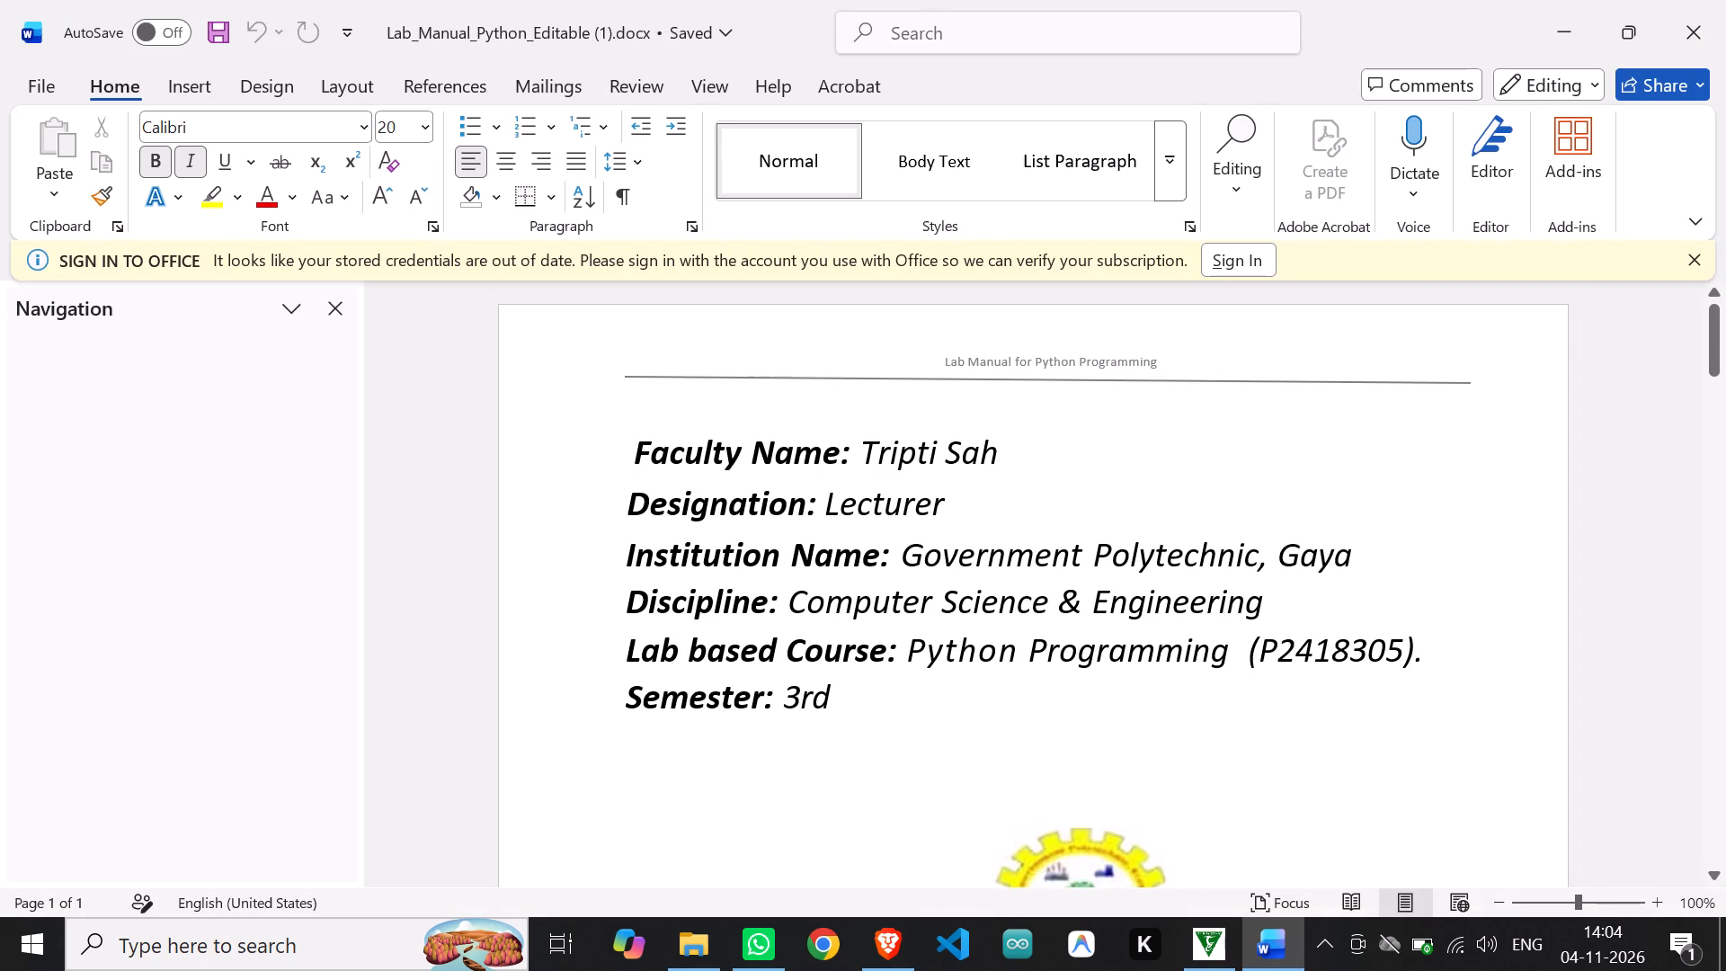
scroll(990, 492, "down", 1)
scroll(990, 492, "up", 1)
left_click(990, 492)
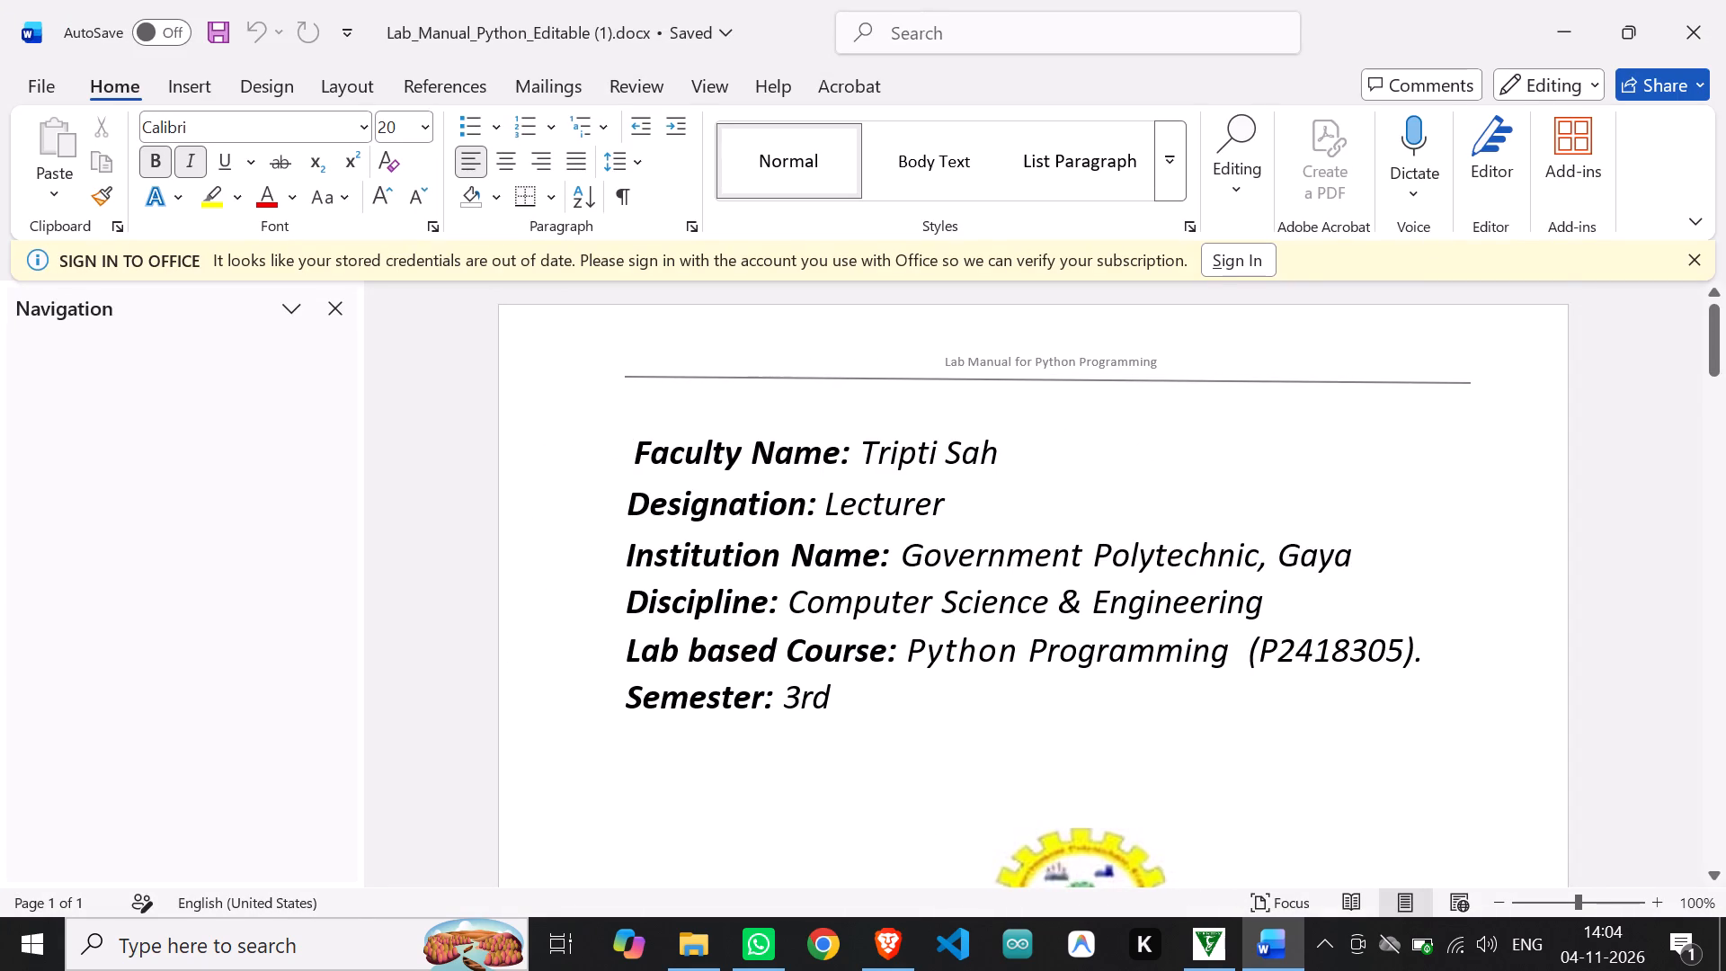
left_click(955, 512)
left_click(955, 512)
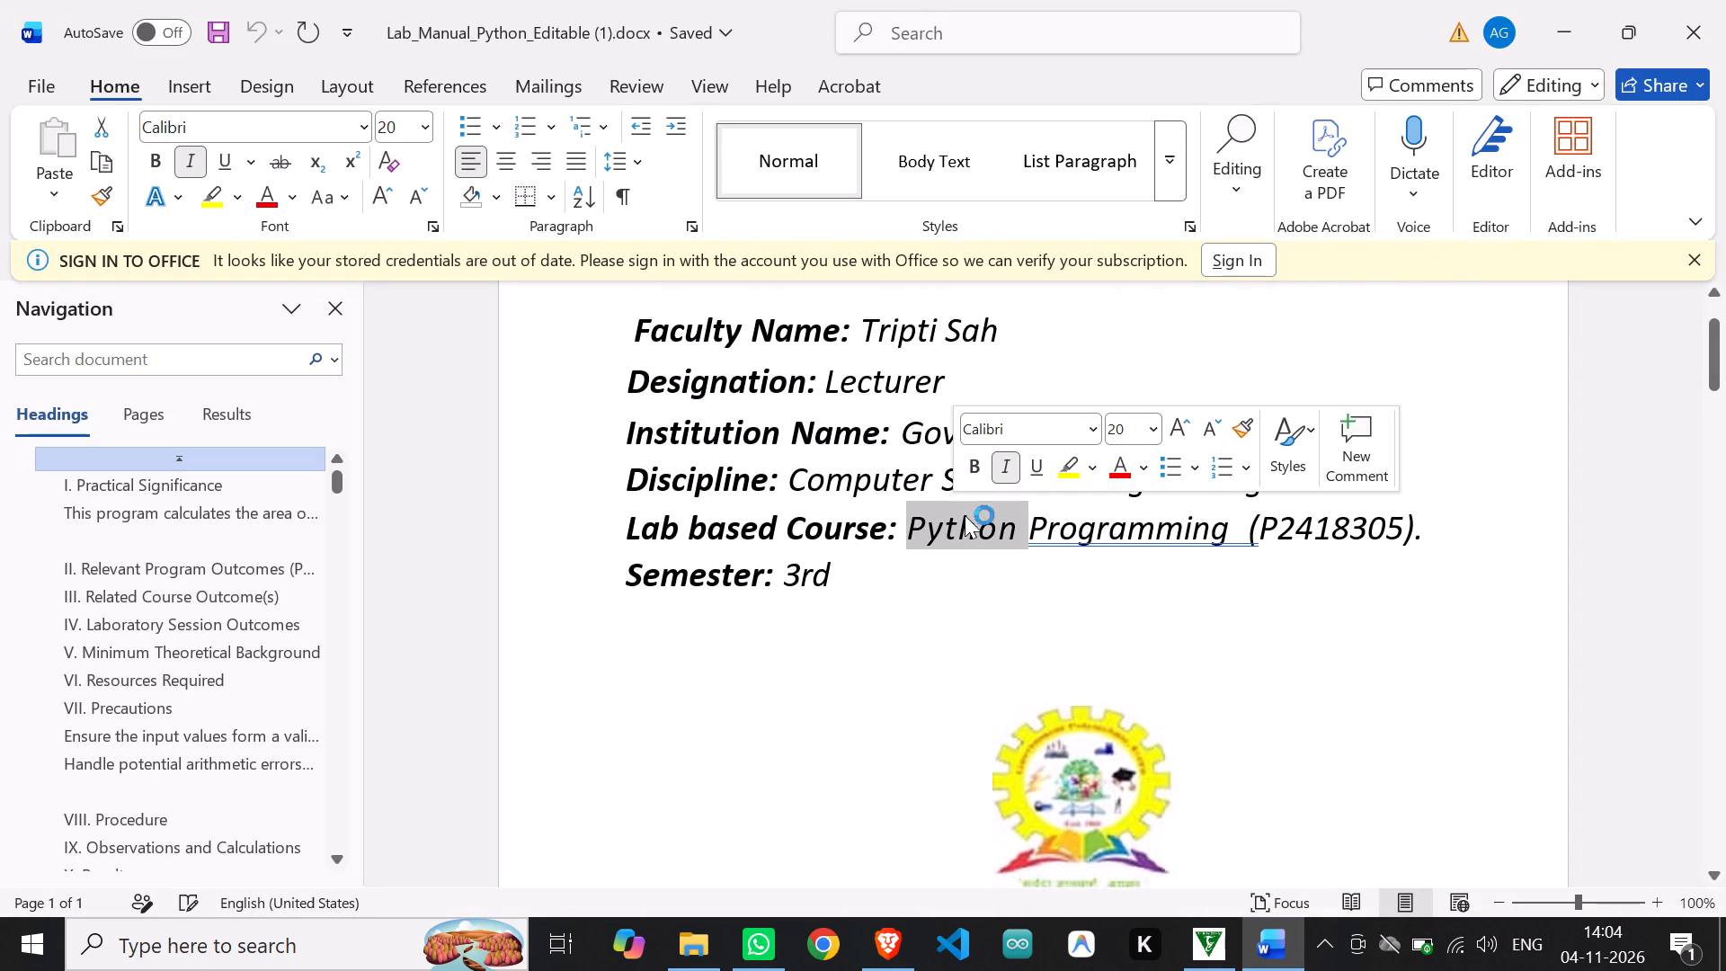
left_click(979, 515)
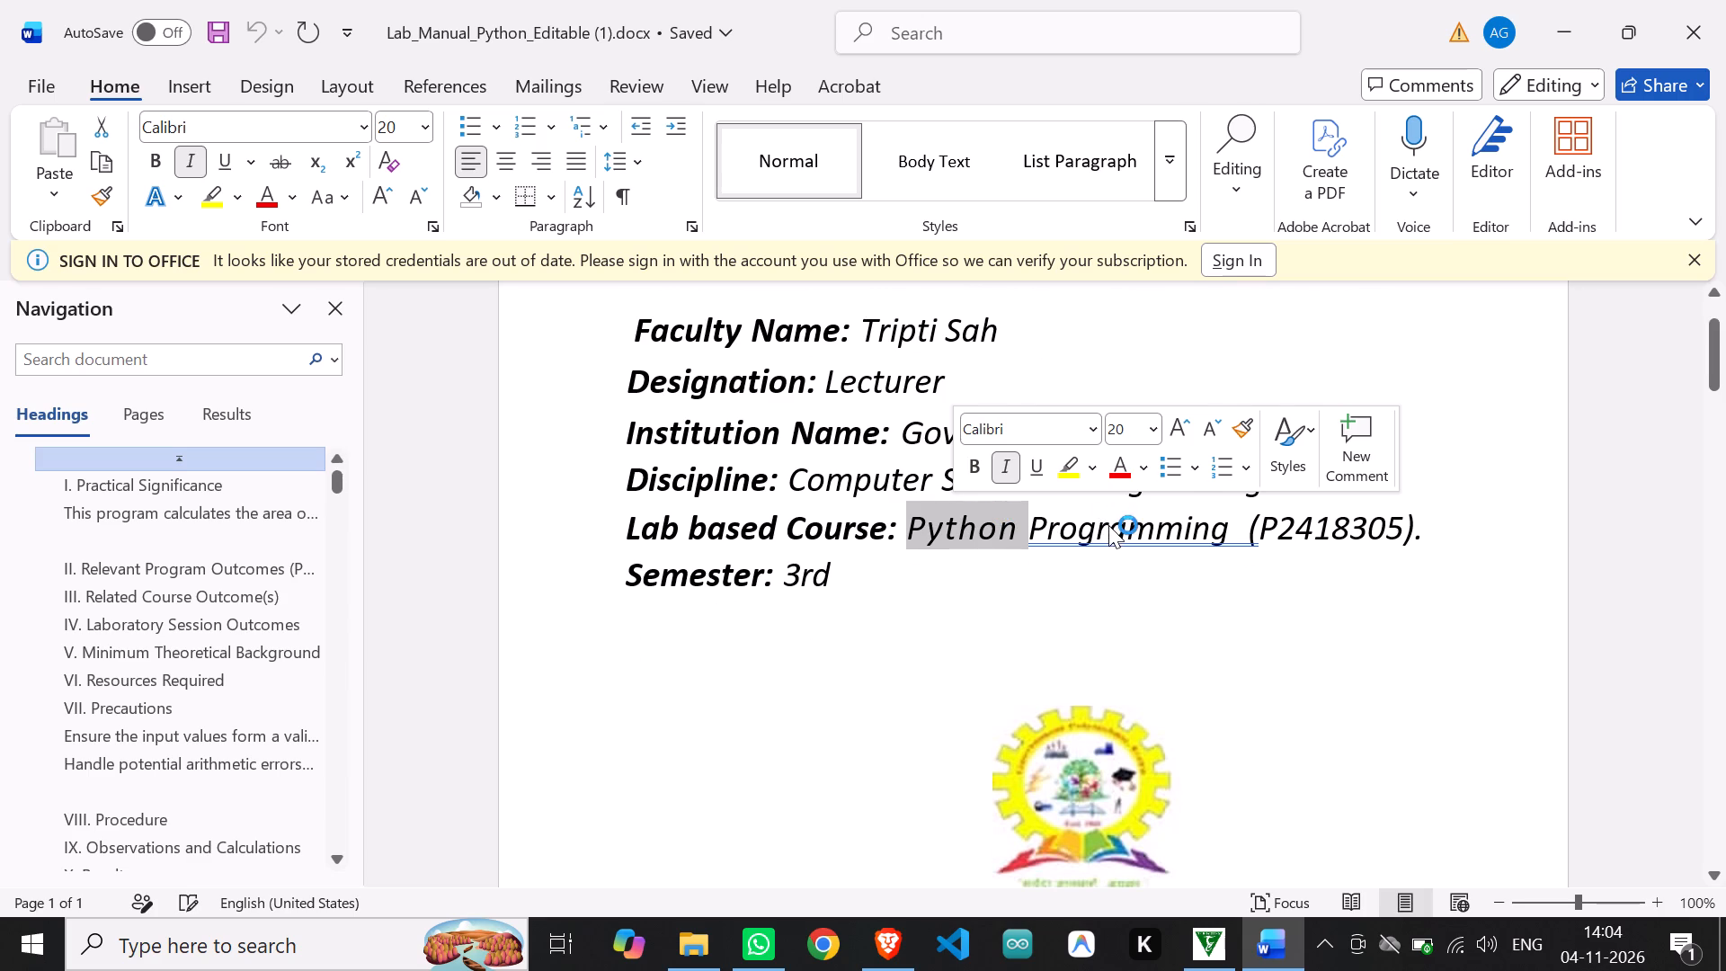
Delete the letters "gr" from "Programming" on the Lab based Course line and retype "g".
left_click(1108, 525)
key("BackSpace")
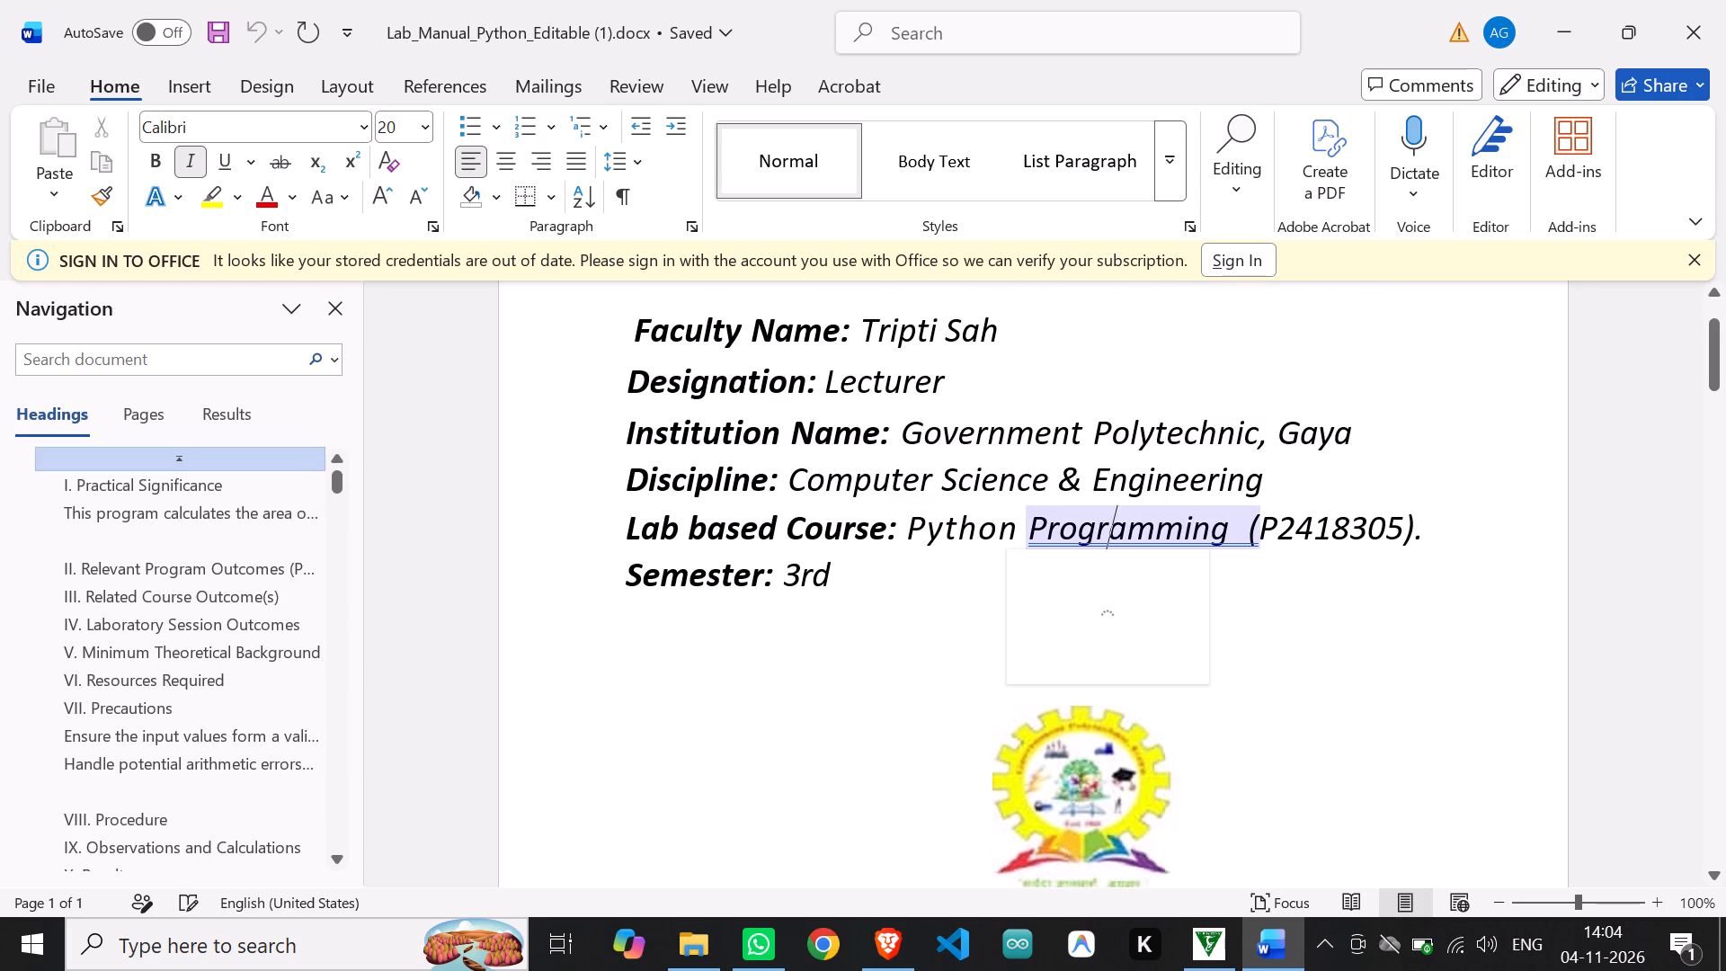
key("BackSpace")
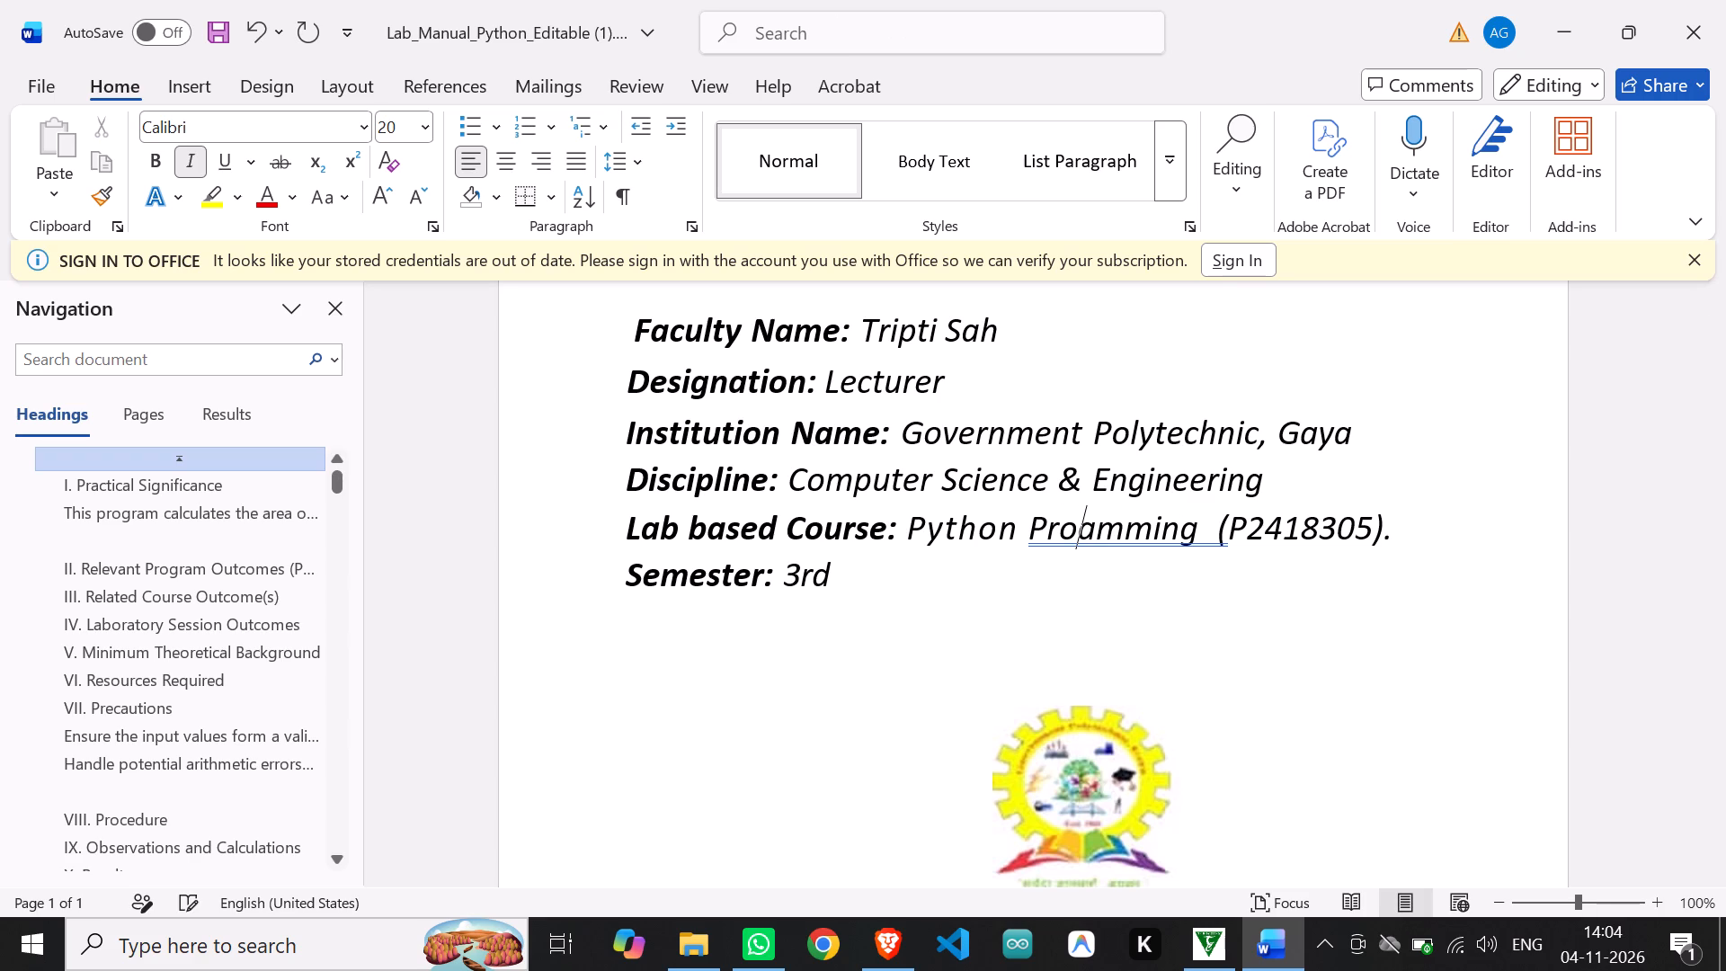
key("g")
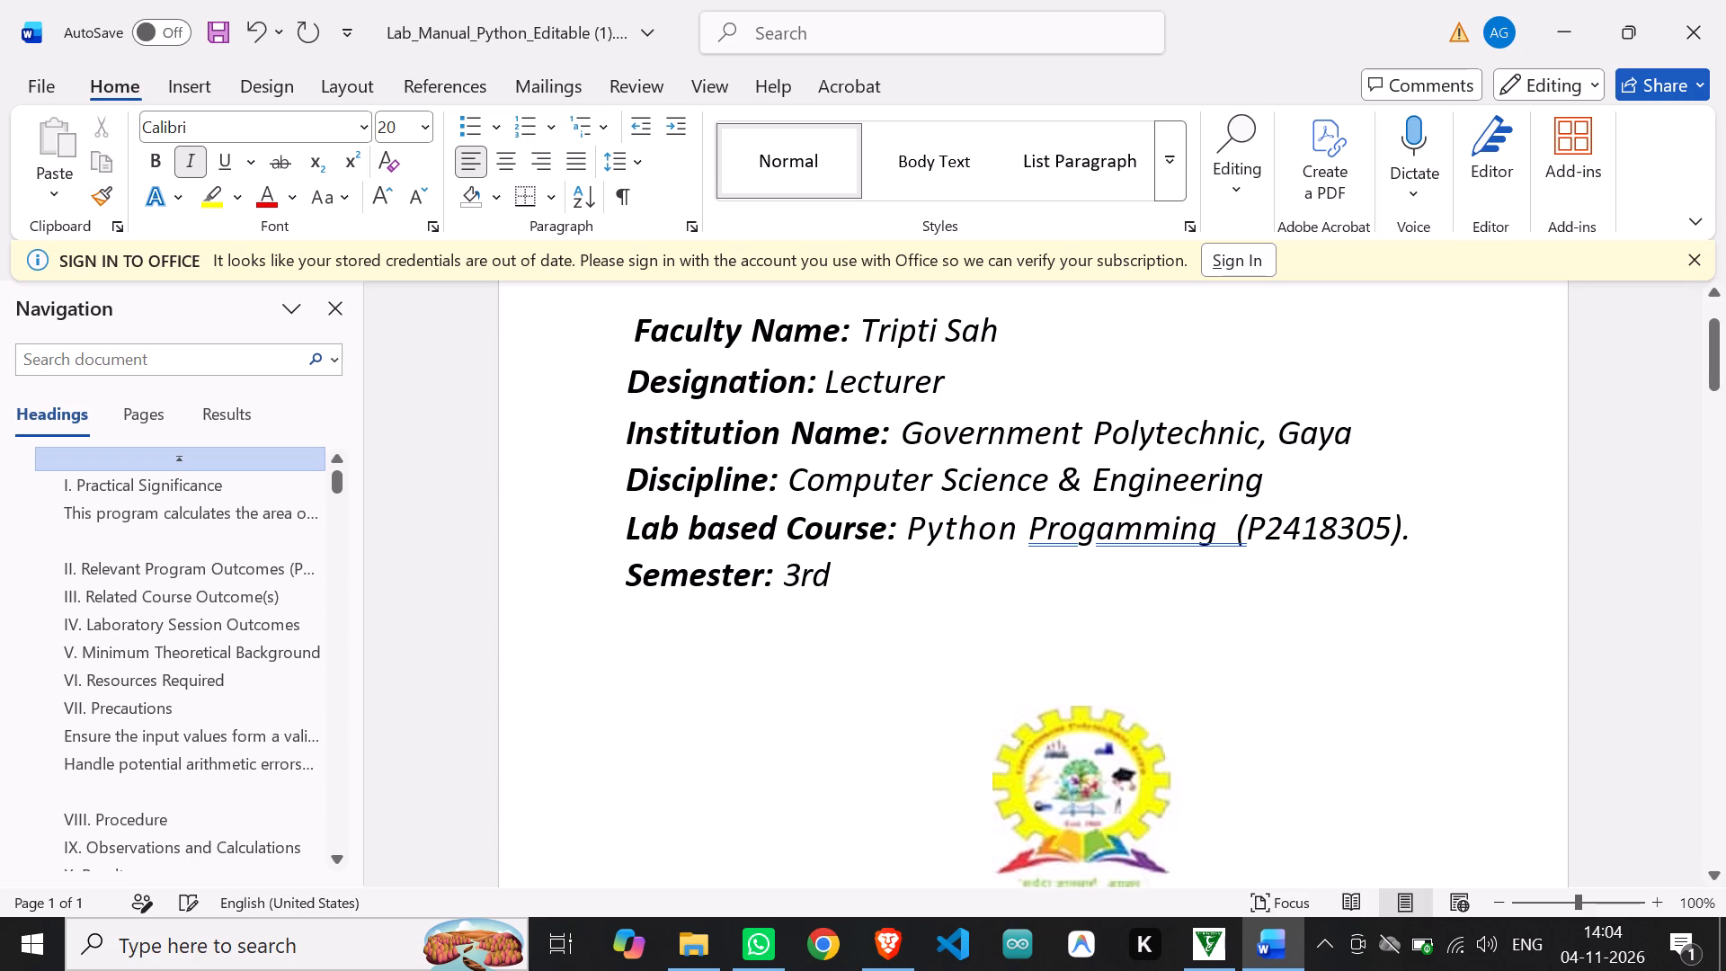
Insert the missing "r" in "Progamming" on the Lab based Course line.
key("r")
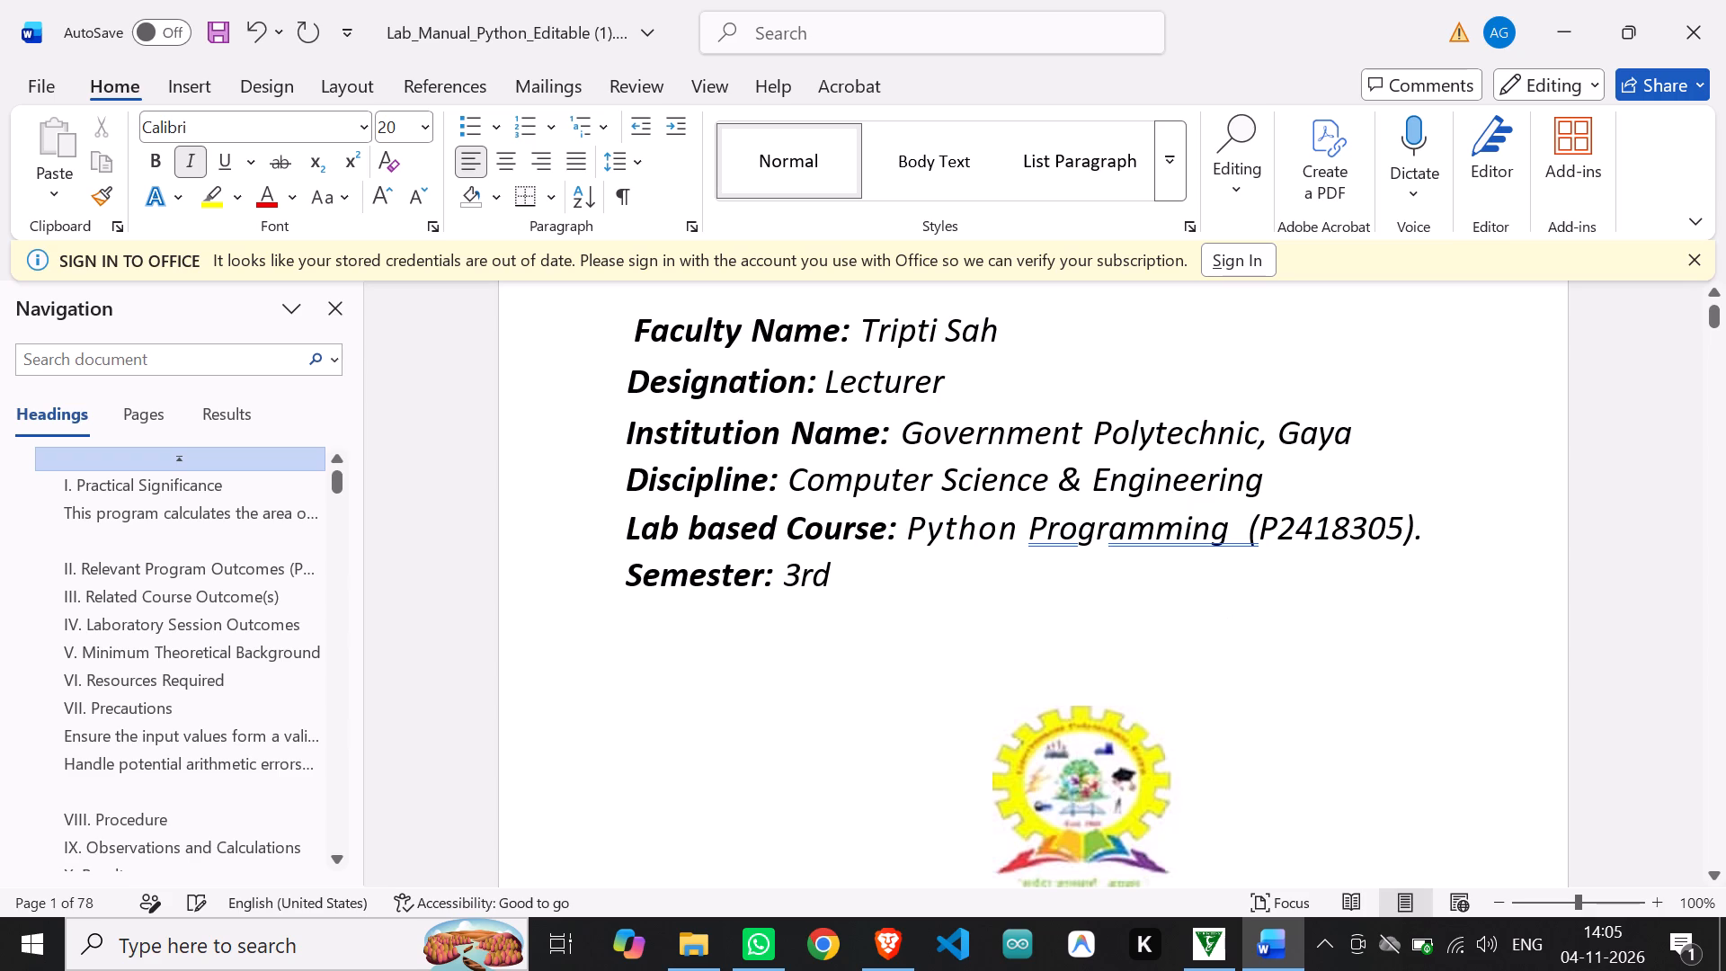
Look over the rest of the cover page and the List of Practical with date table.
scroll(1036, 566, "down", 6)
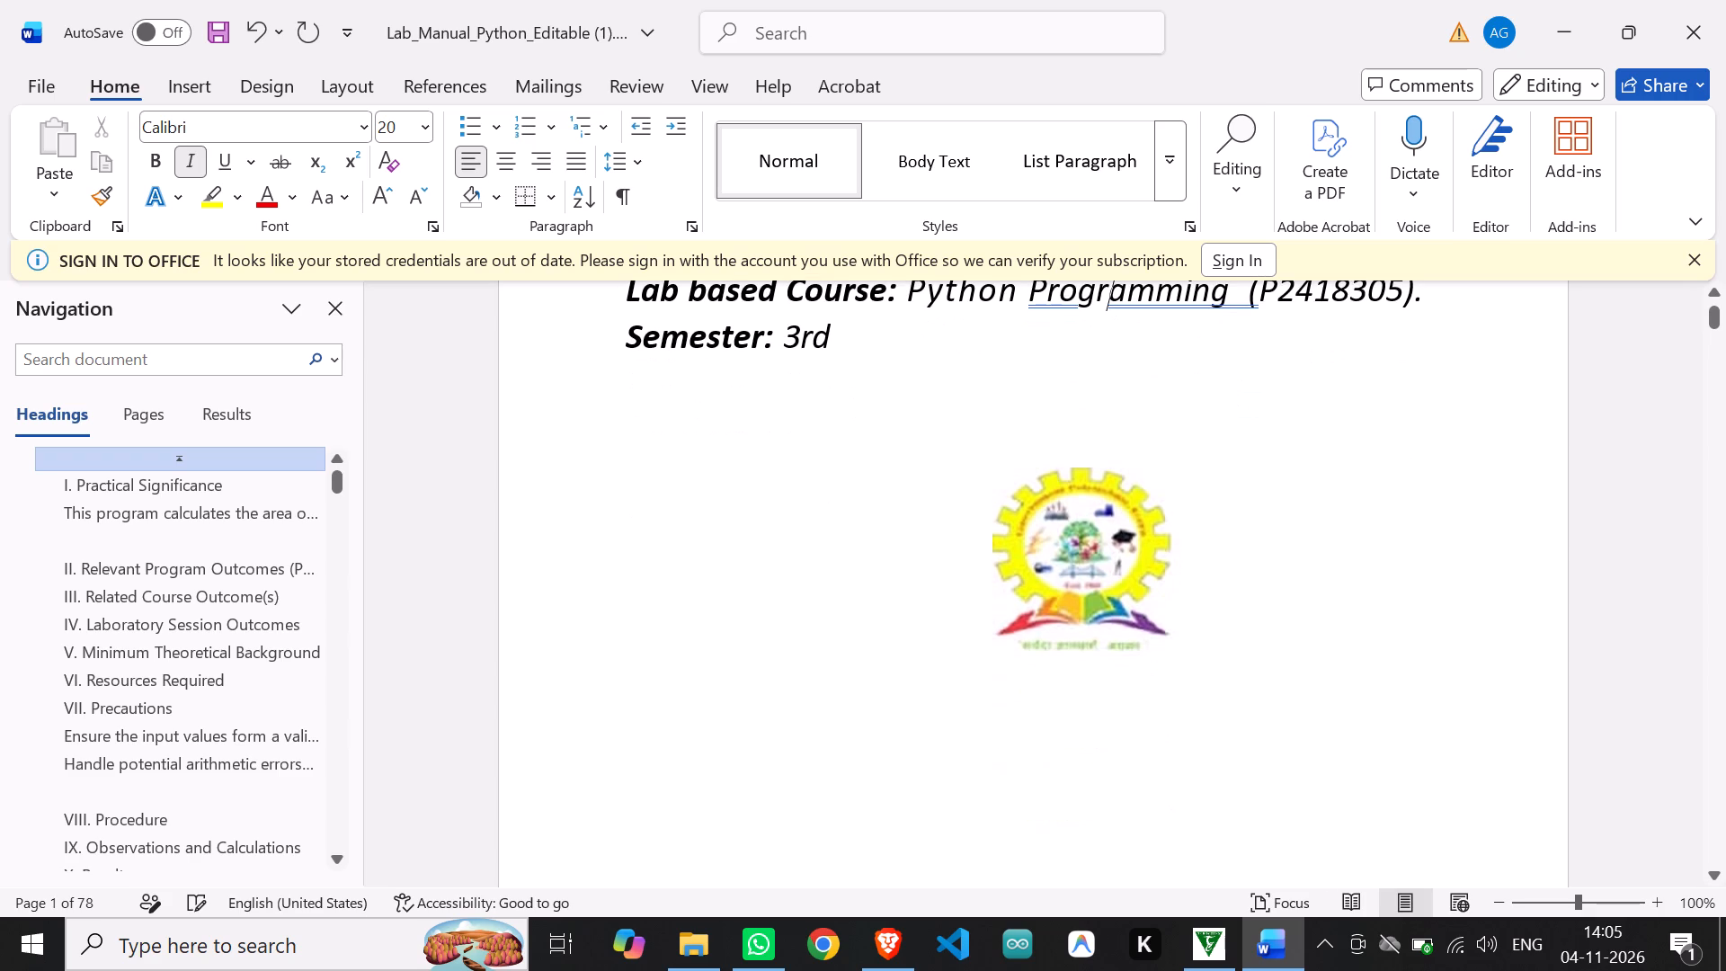
scroll(1036, 566, "down", 4)
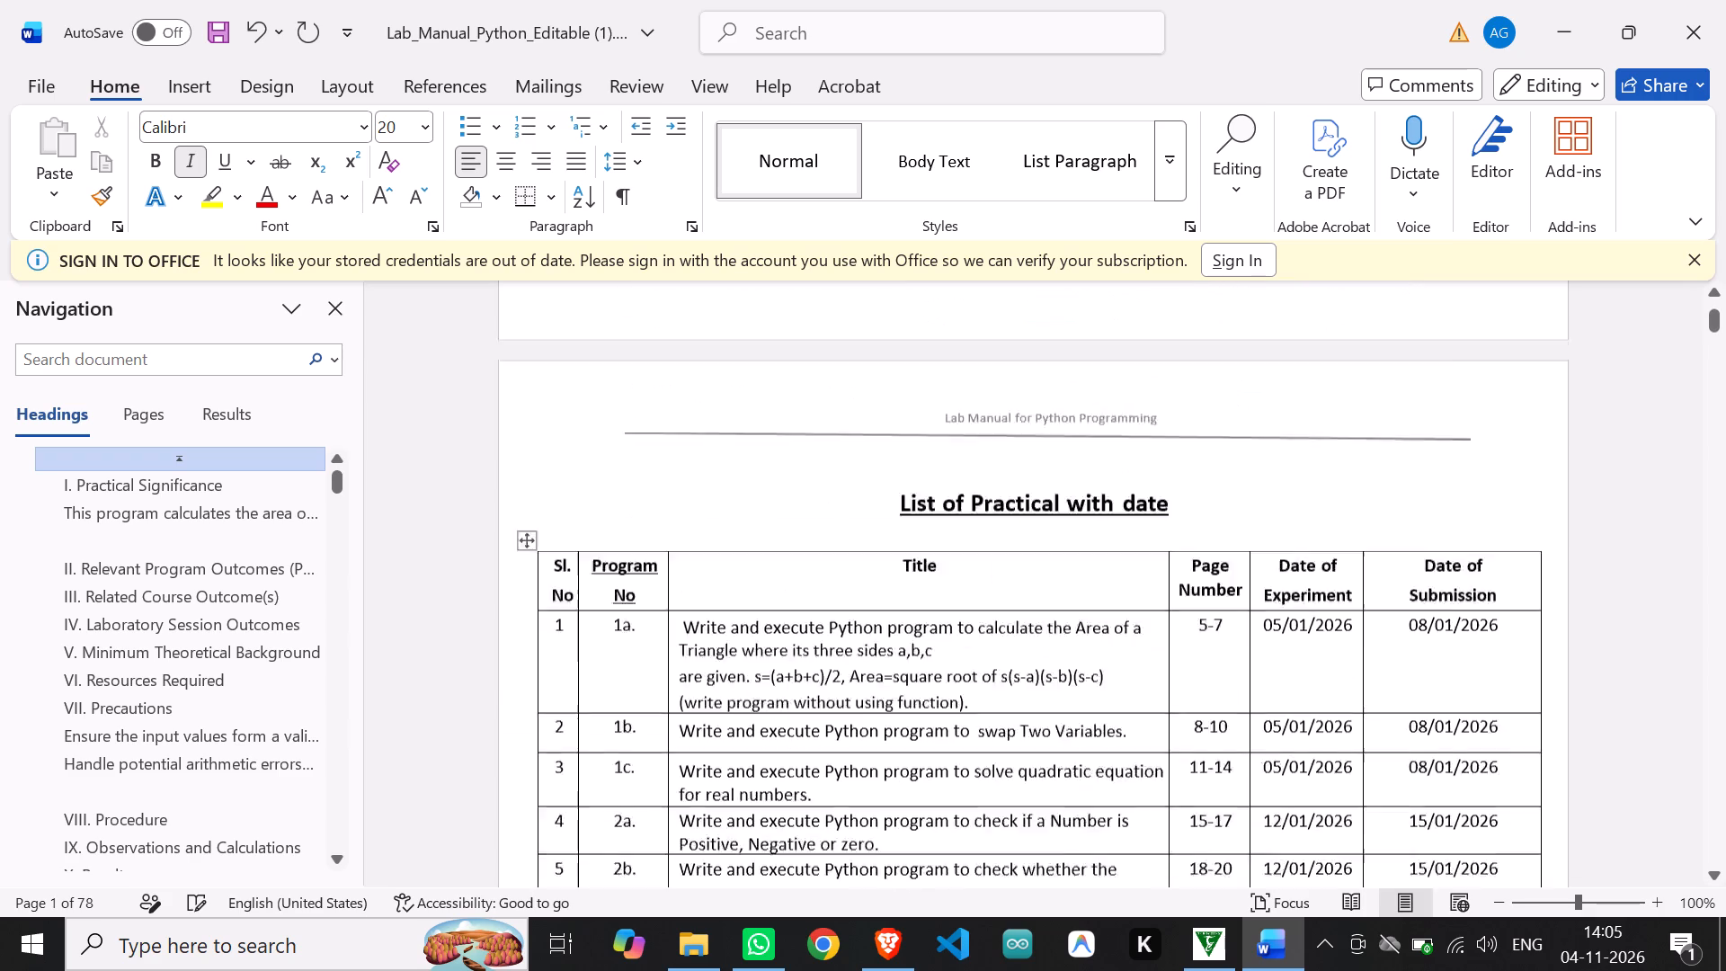
scroll(1036, 566, "down", 1)
scroll(1036, 566, "up", 1)
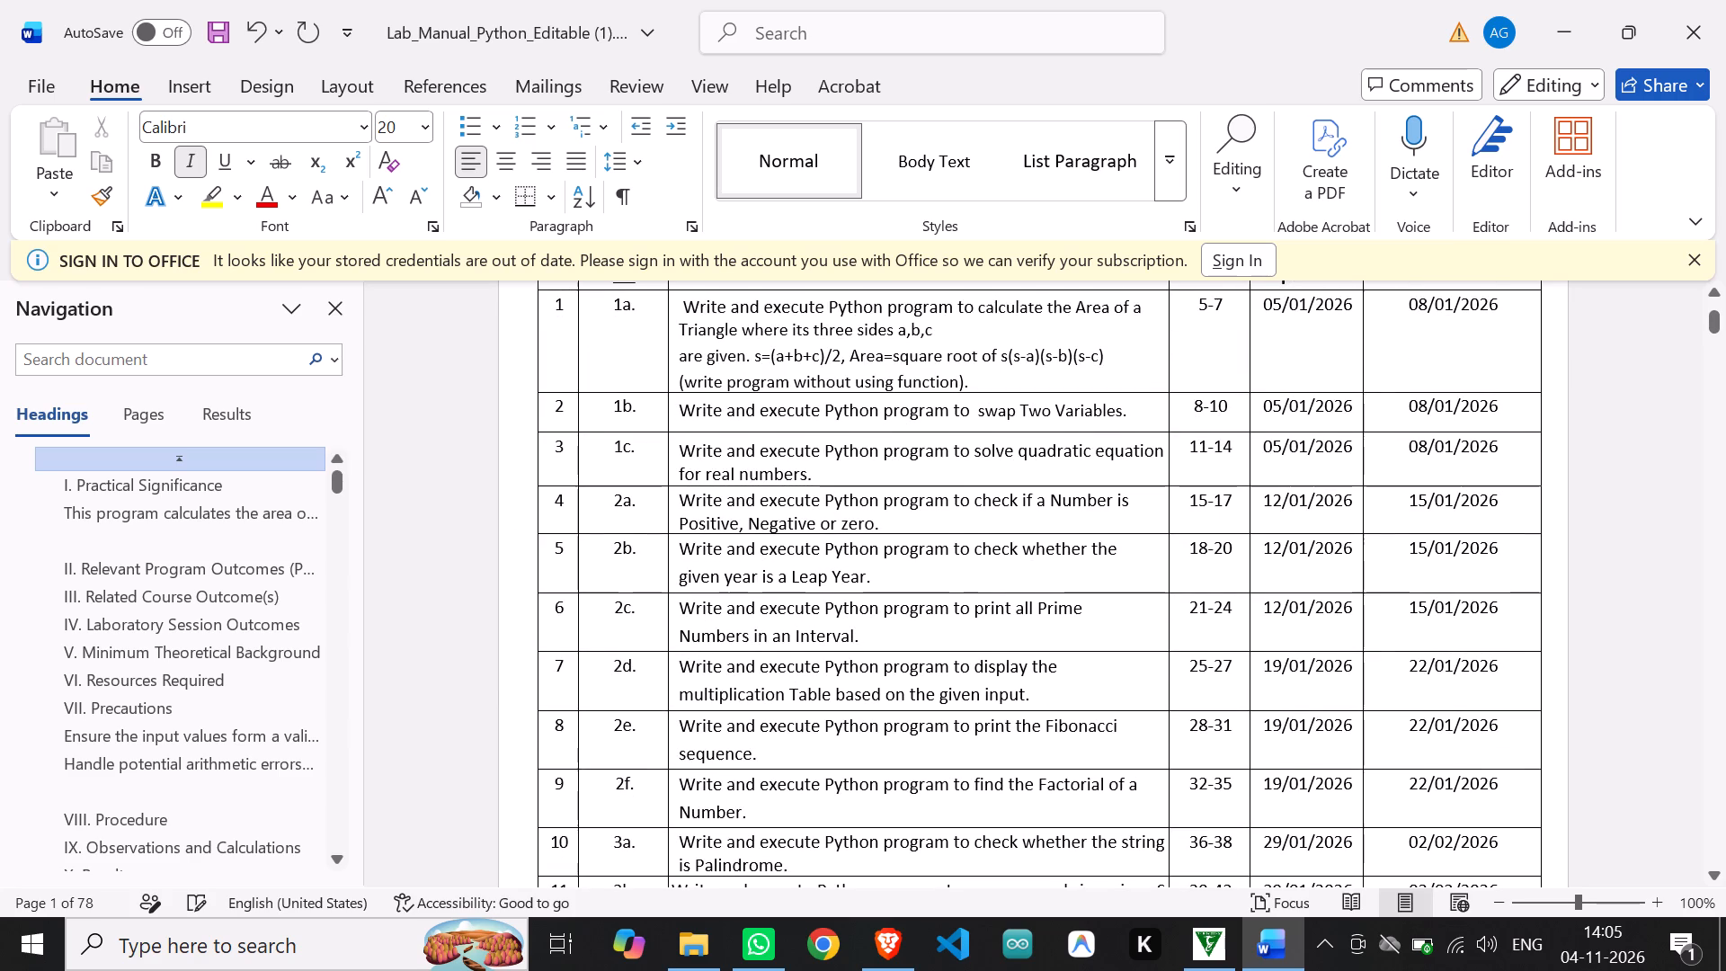
scroll(1036, 566, "up", 1)
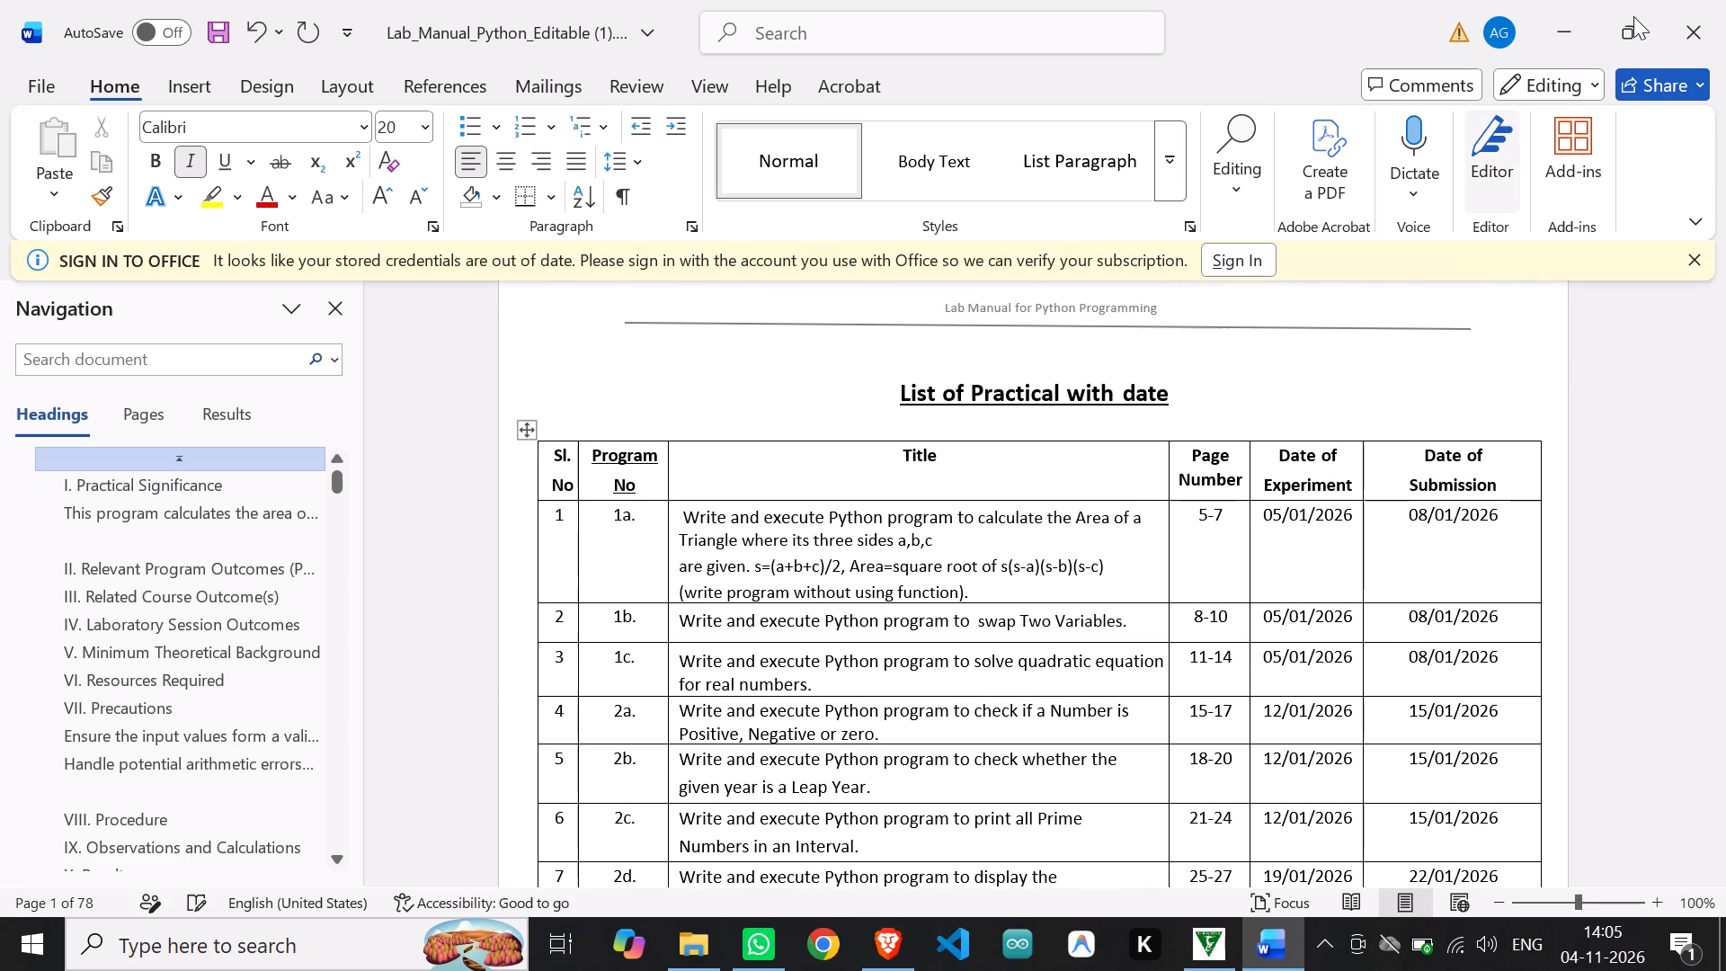
left_click(1633, 16)
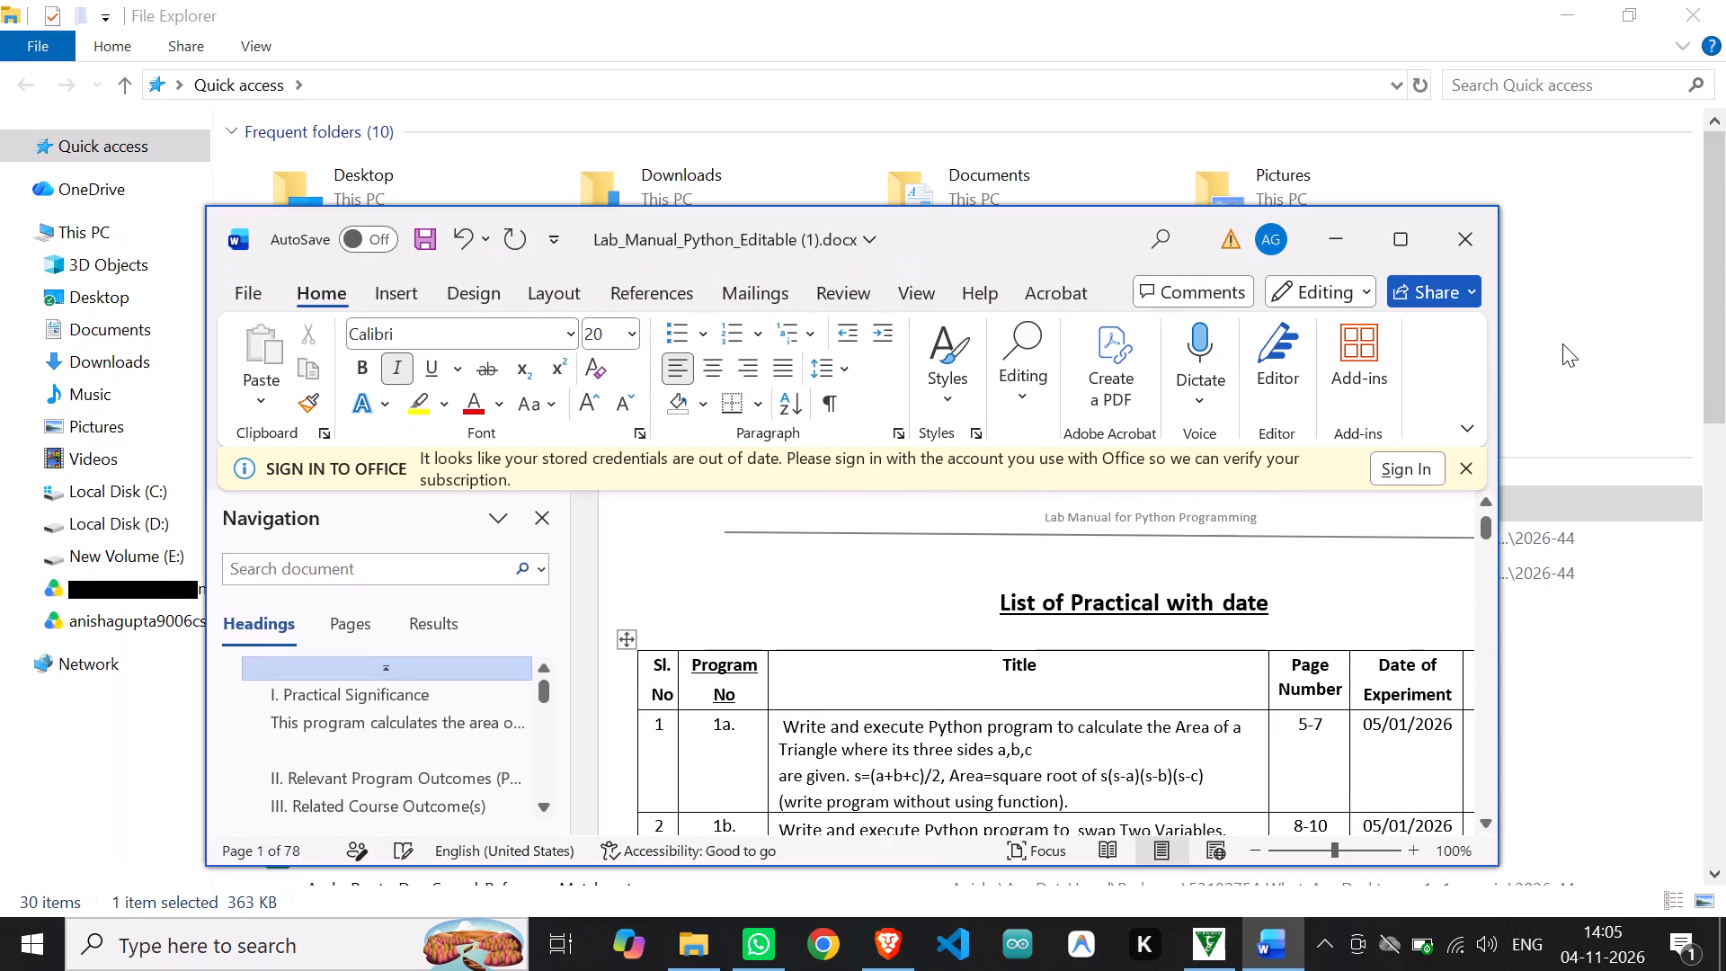
key("super+Left")
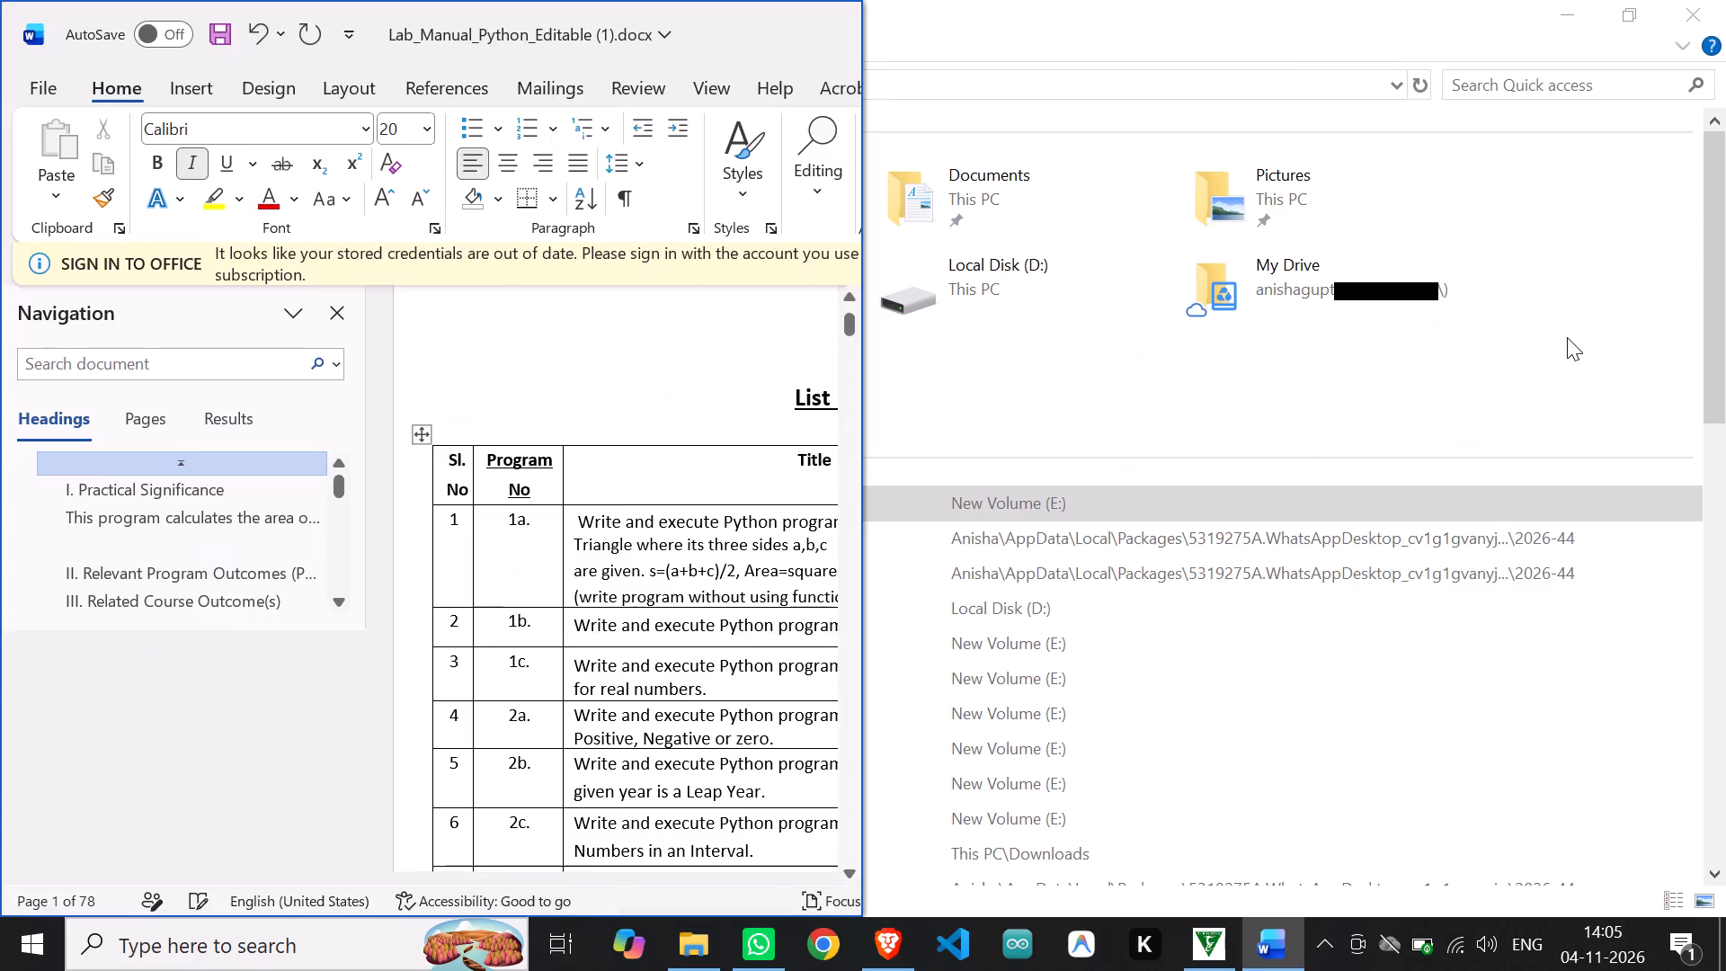
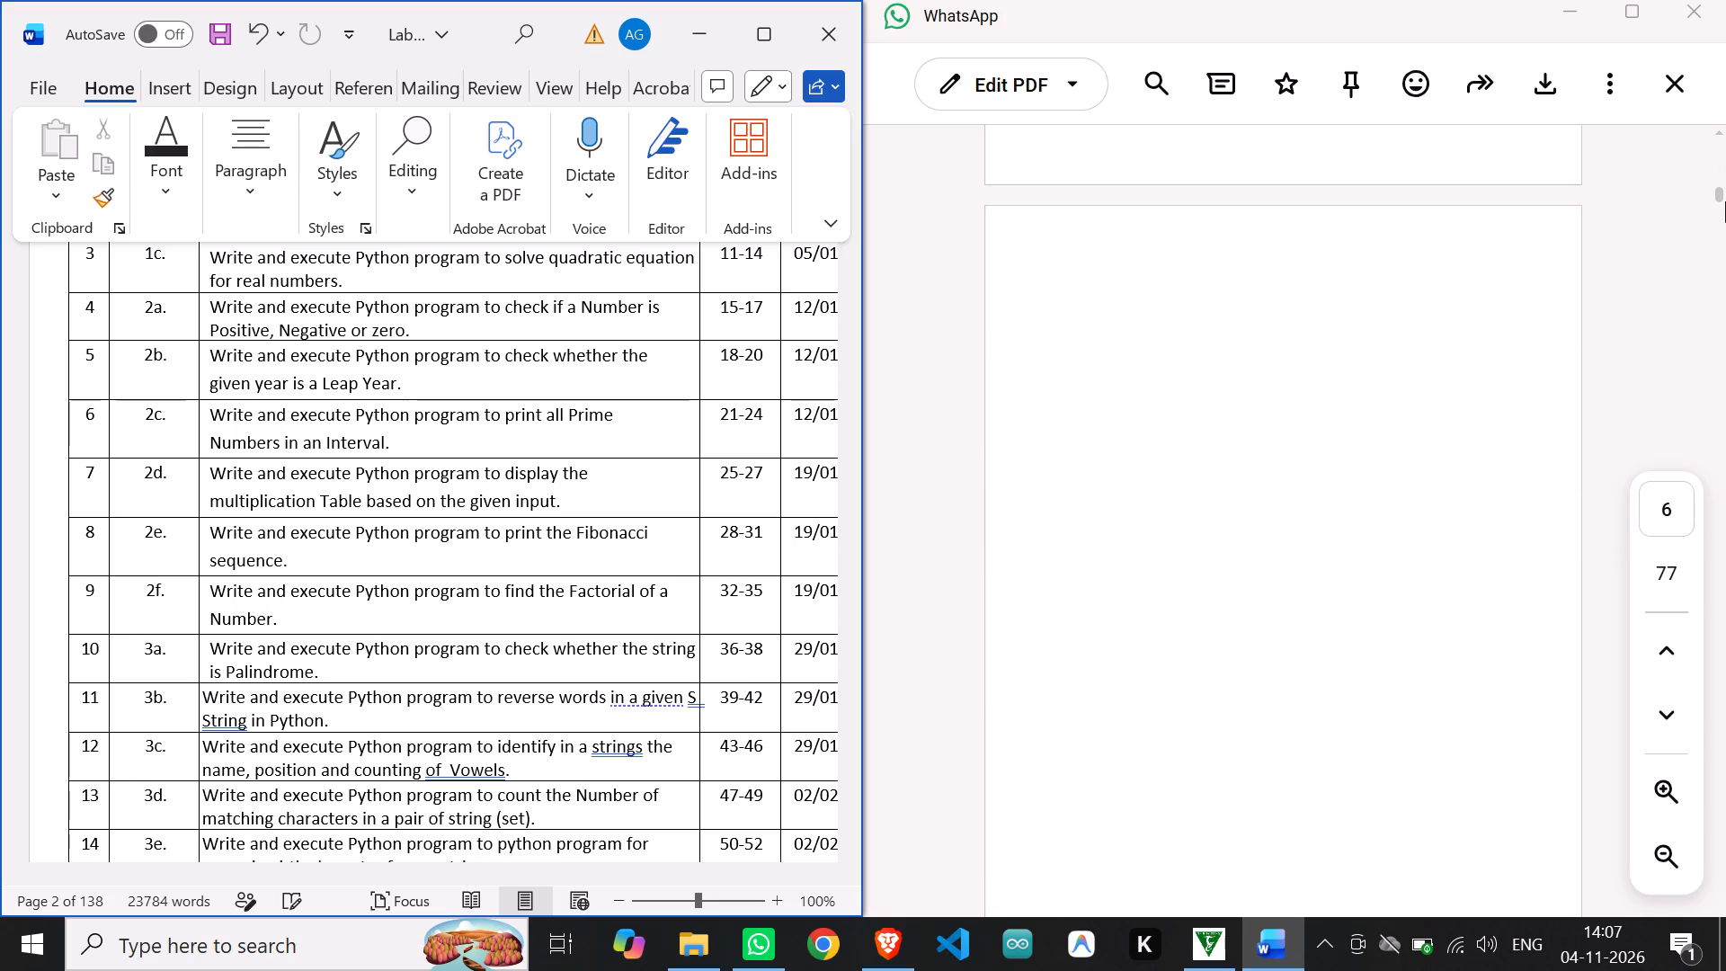
Look through the syllabus PDF open in WhatsApp for the Python Programming course page and compare it with the lab manual's List of Practical.
scroll(1434, 298, "up", 1)
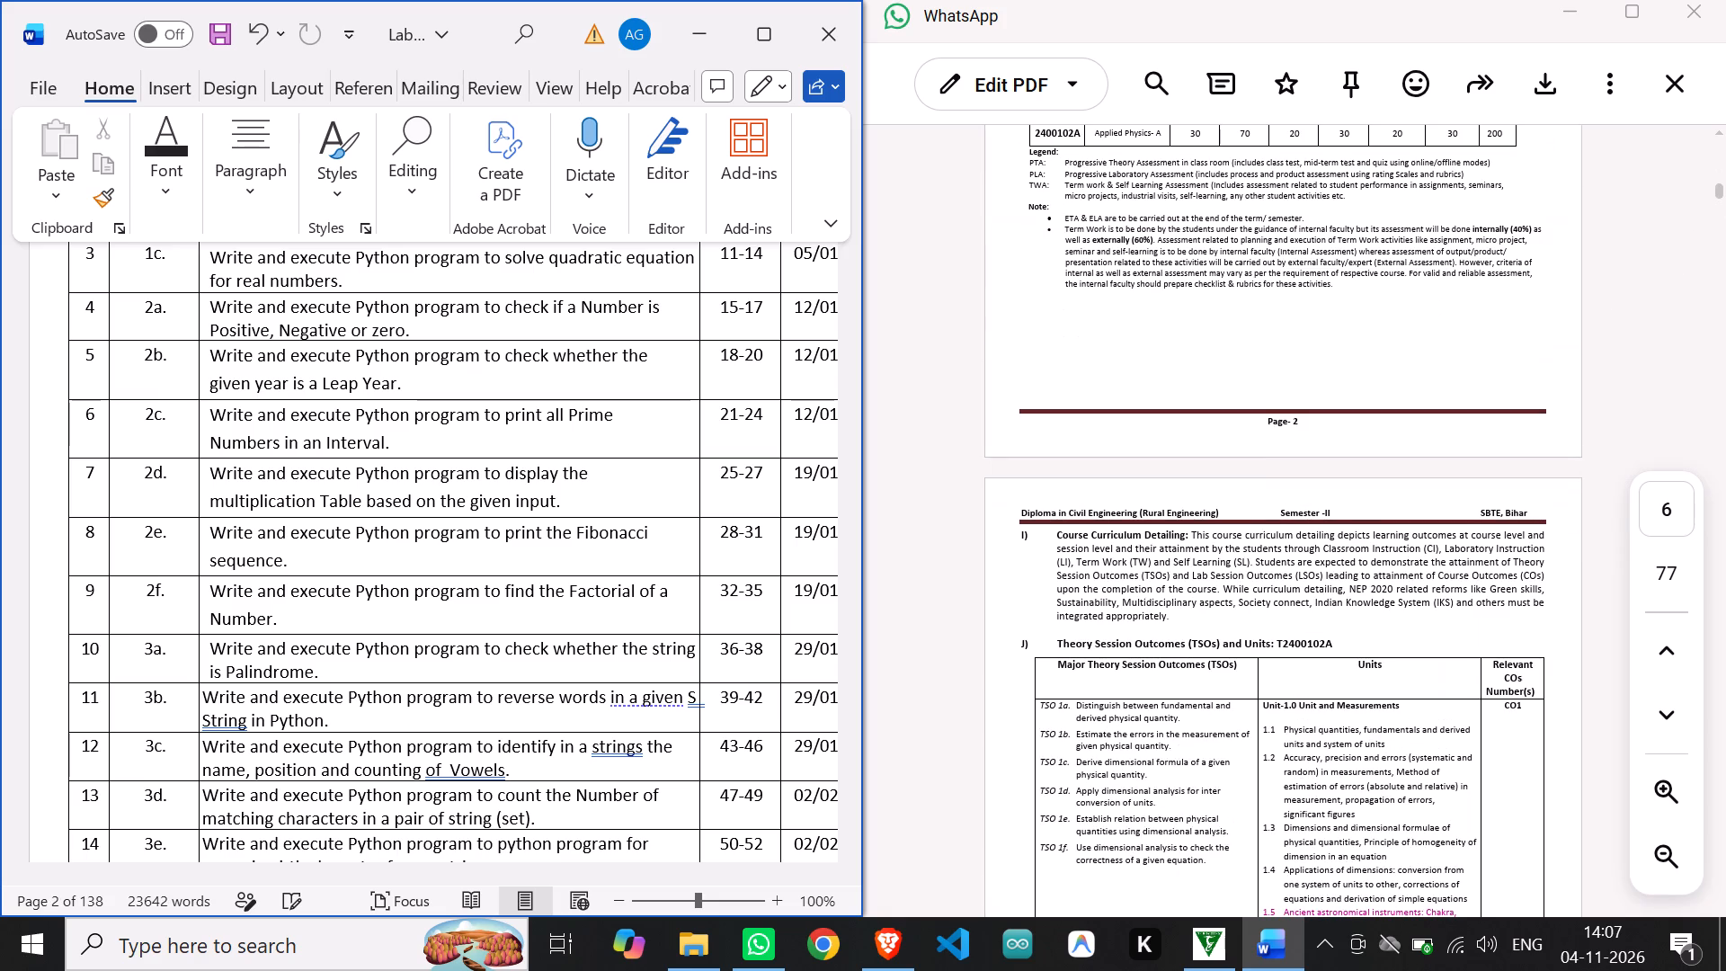
scroll(1434, 298, "down", 18)
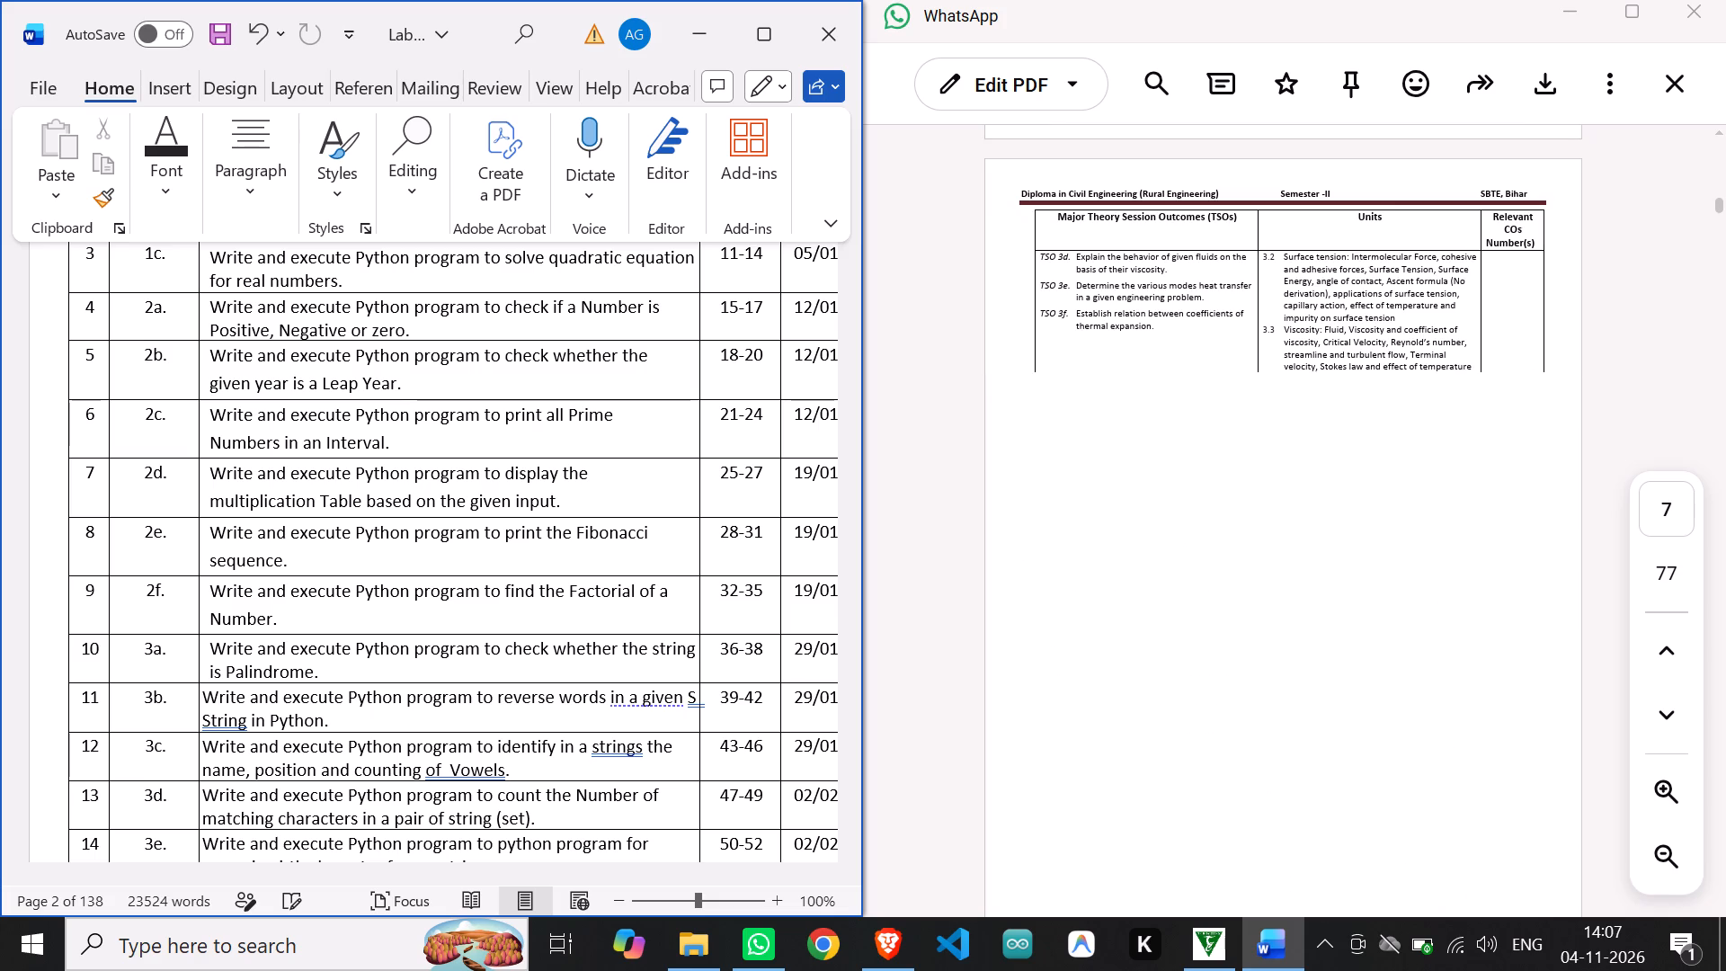
scroll(1434, 298, "down", 14)
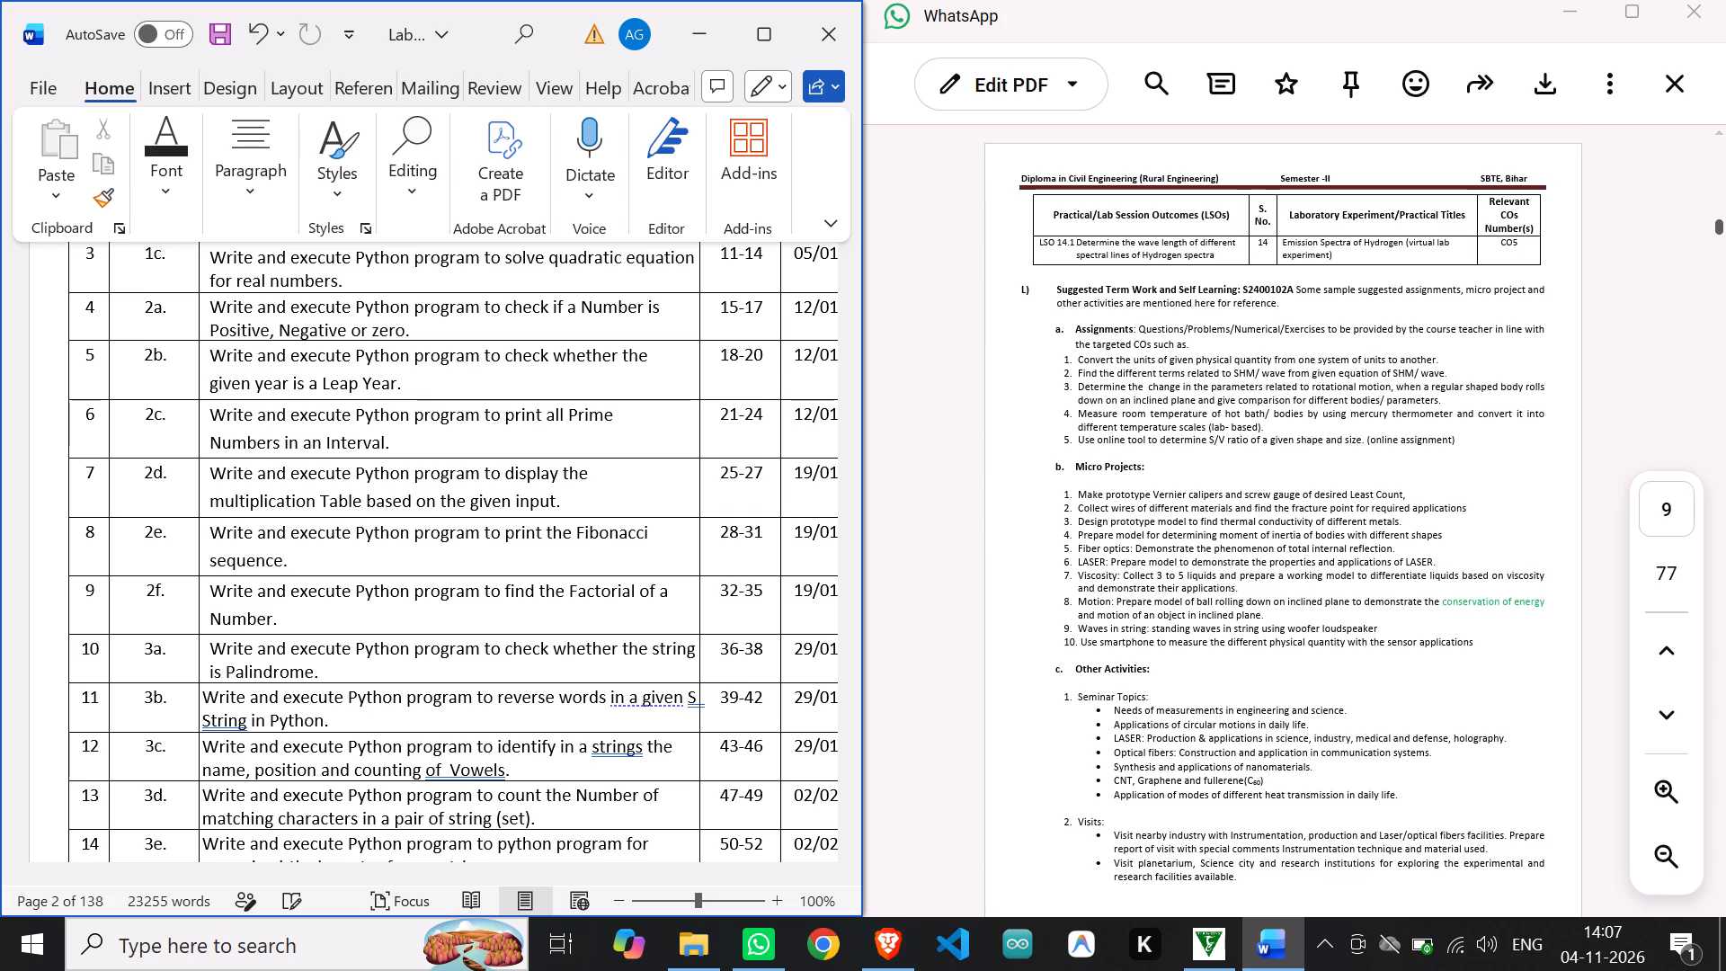
scroll(1501, 498, "down", 7)
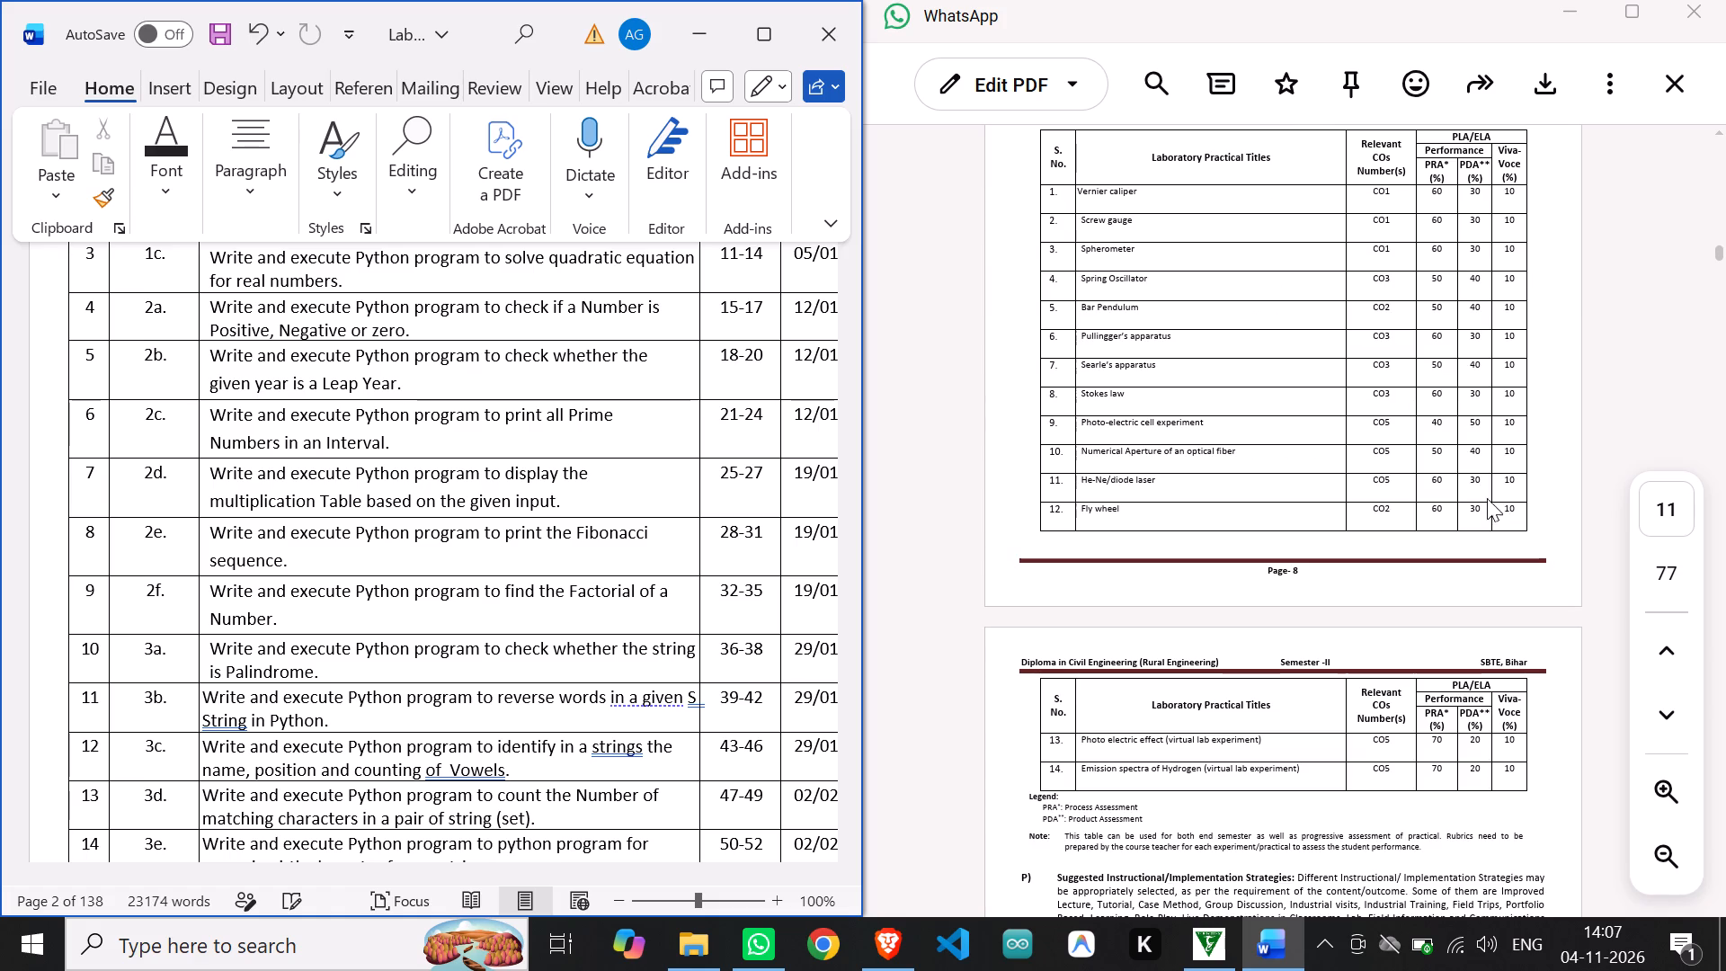
scroll(1334, 480, "down", 4)
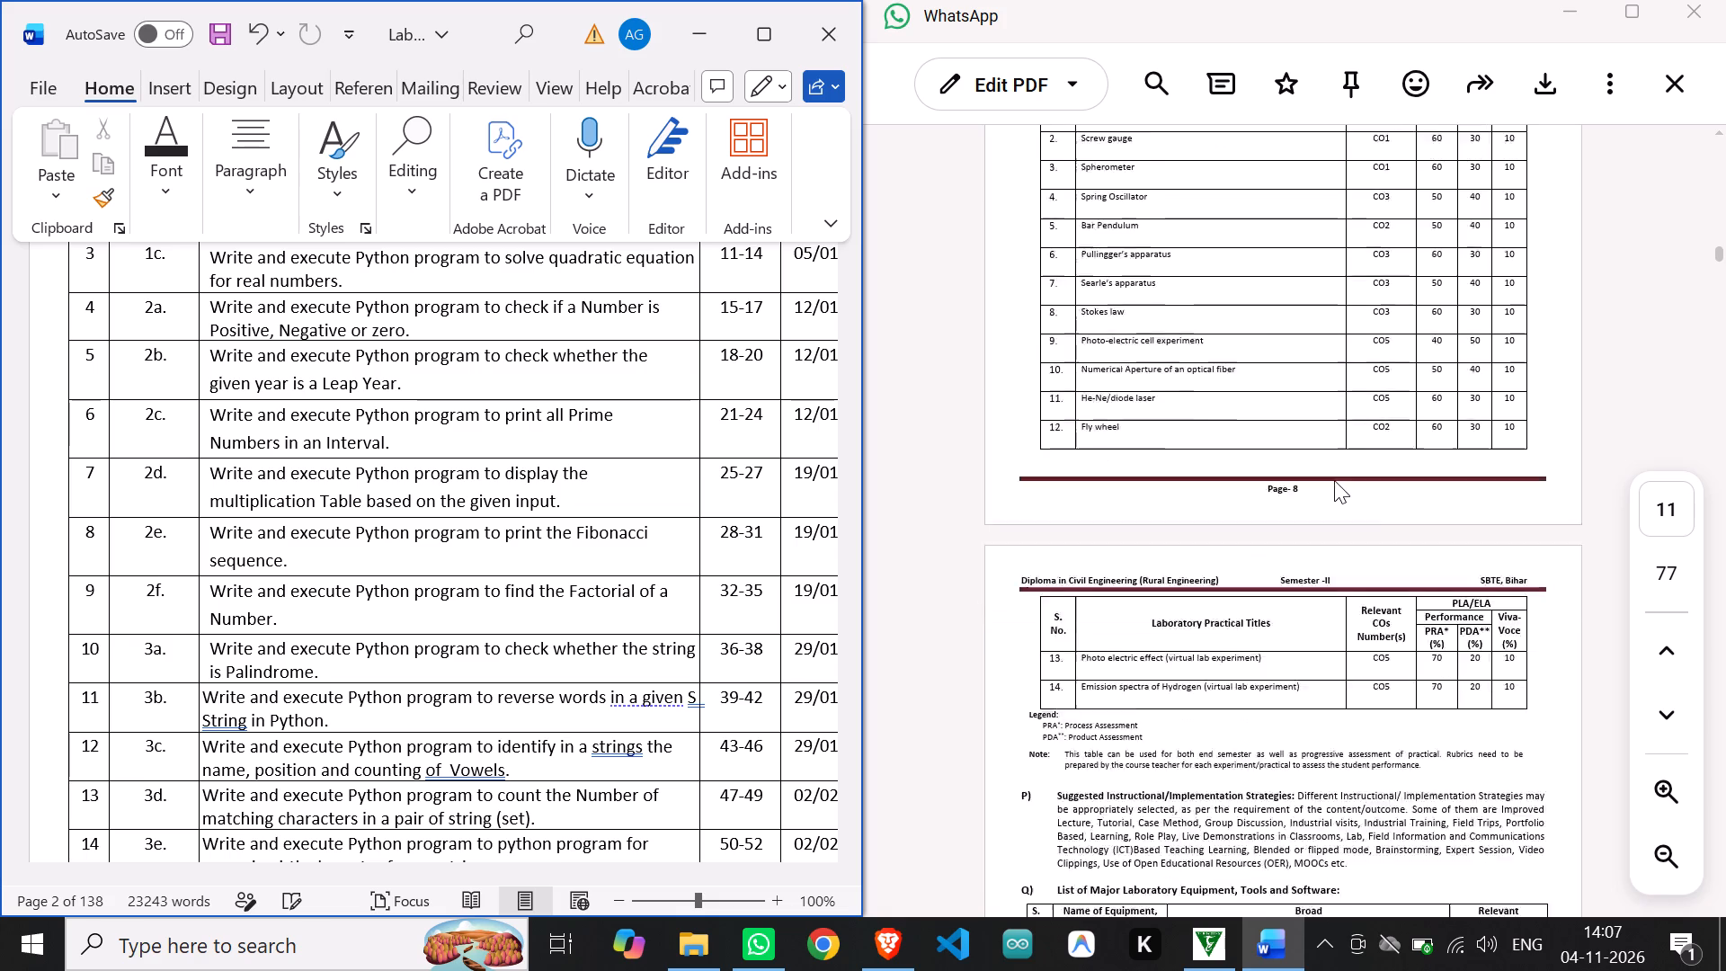
scroll(1334, 480, "down", 1)
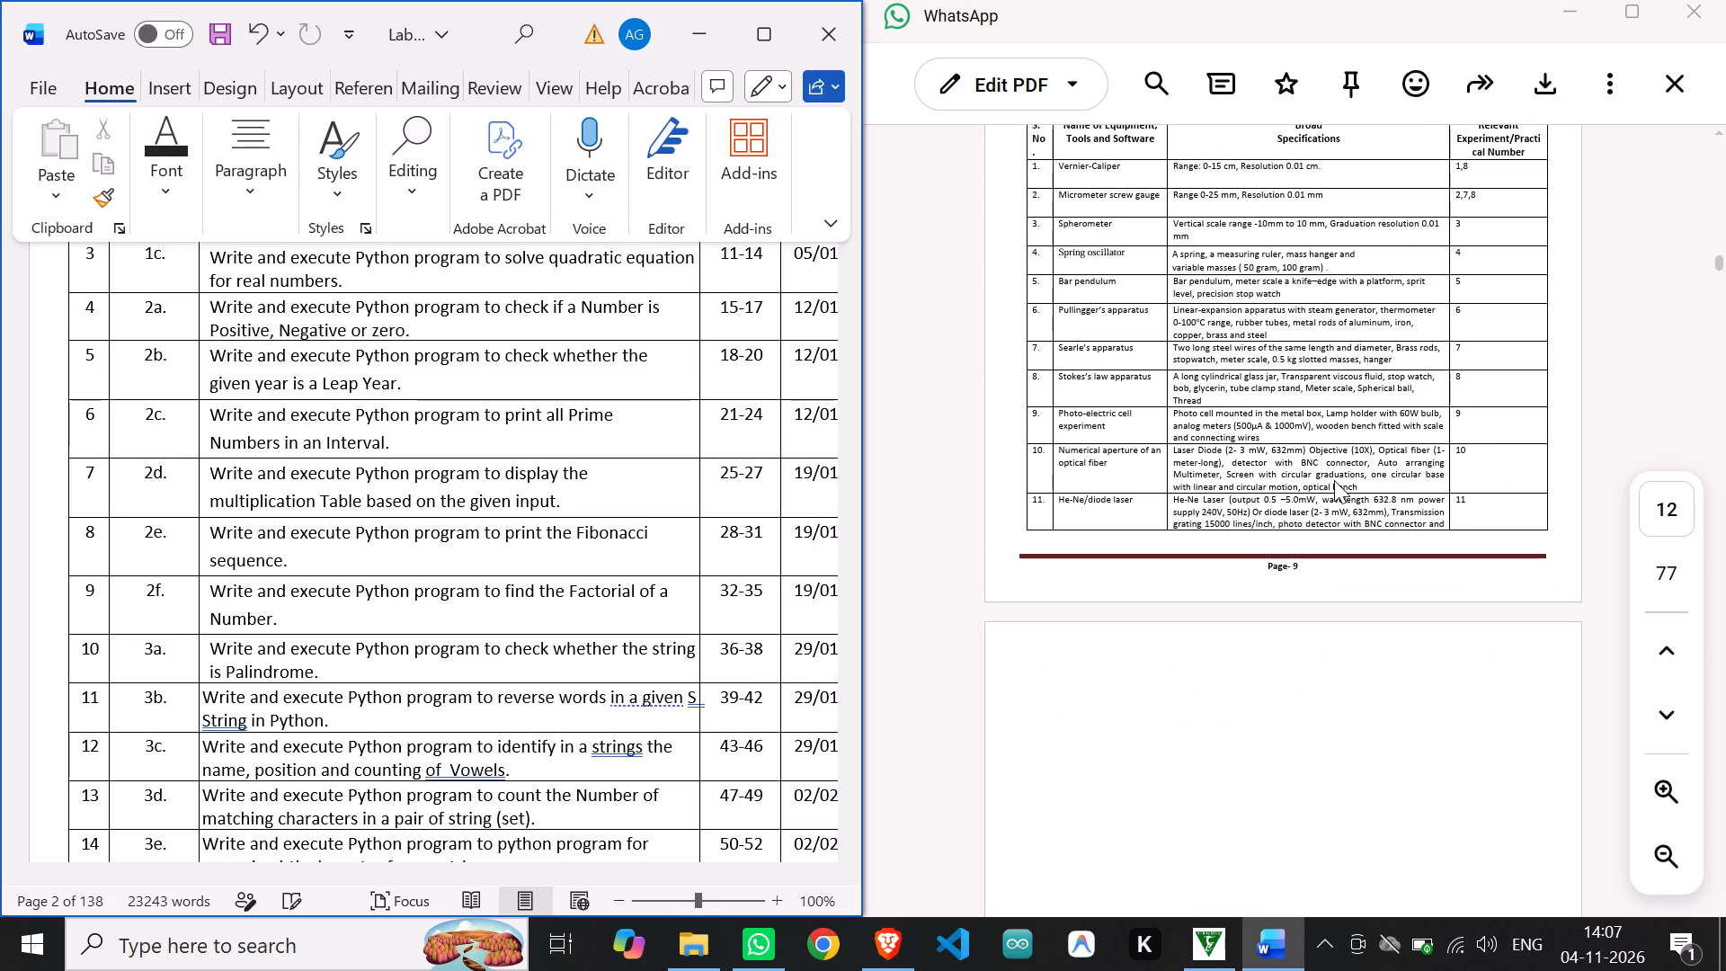
scroll(1334, 480, "down", 3)
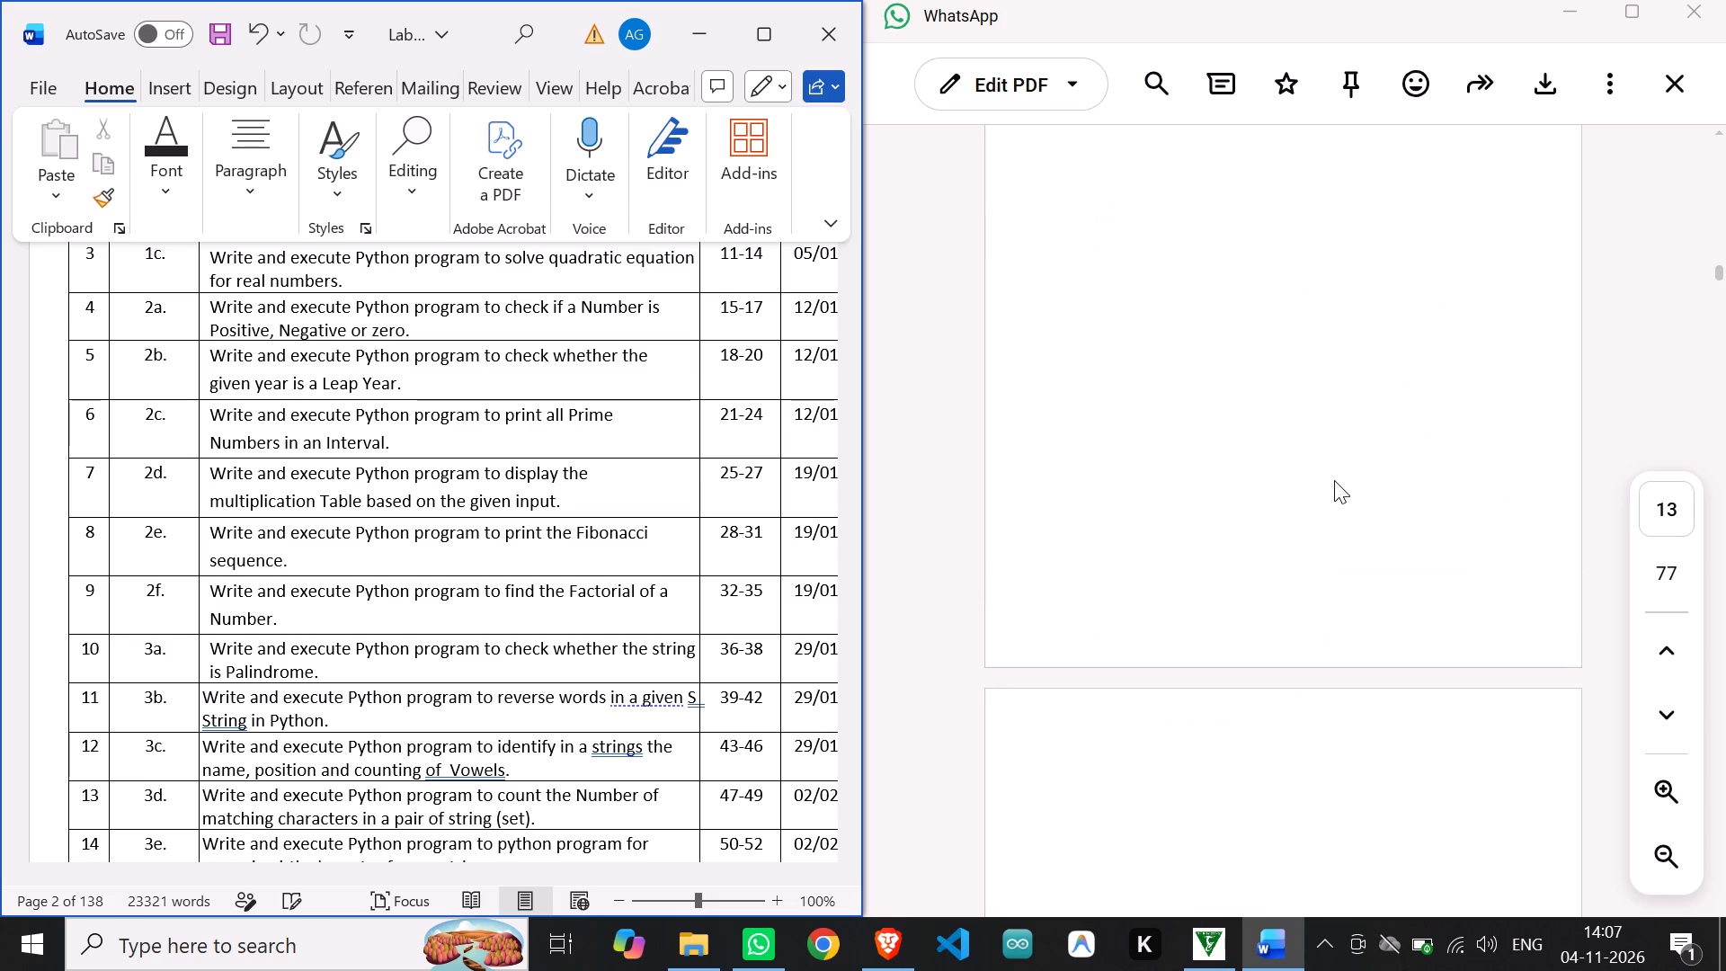
scroll(1334, 480, "down", 1)
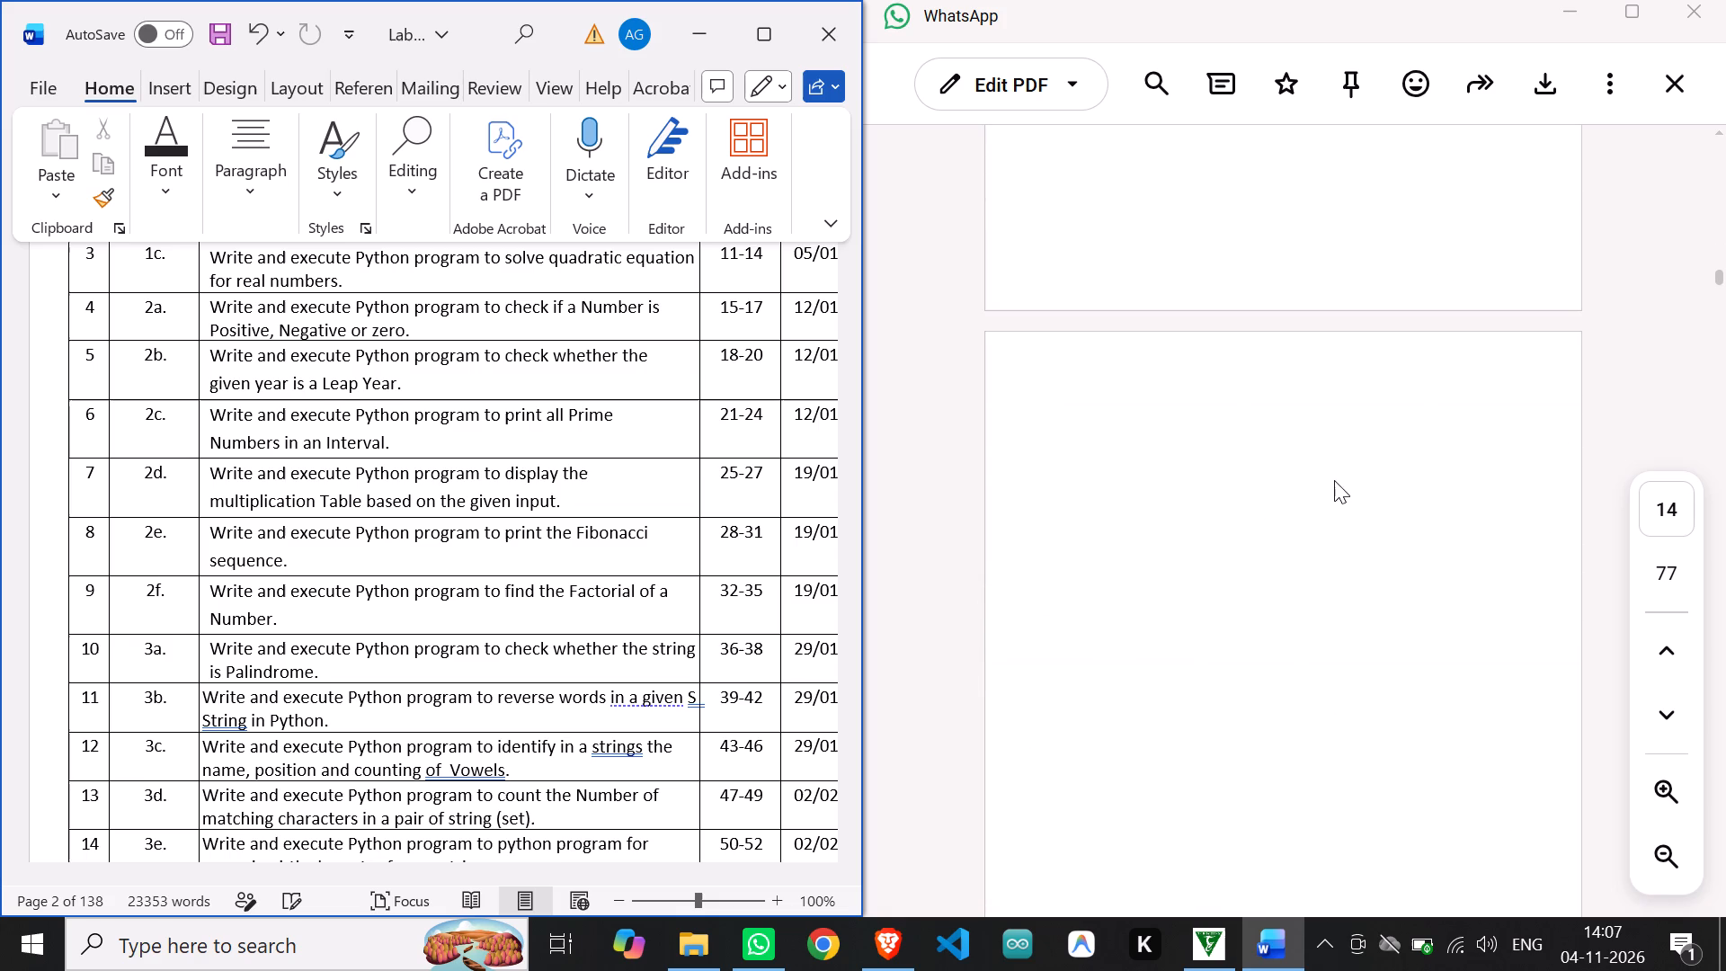
scroll(1334, 480, "down", 2)
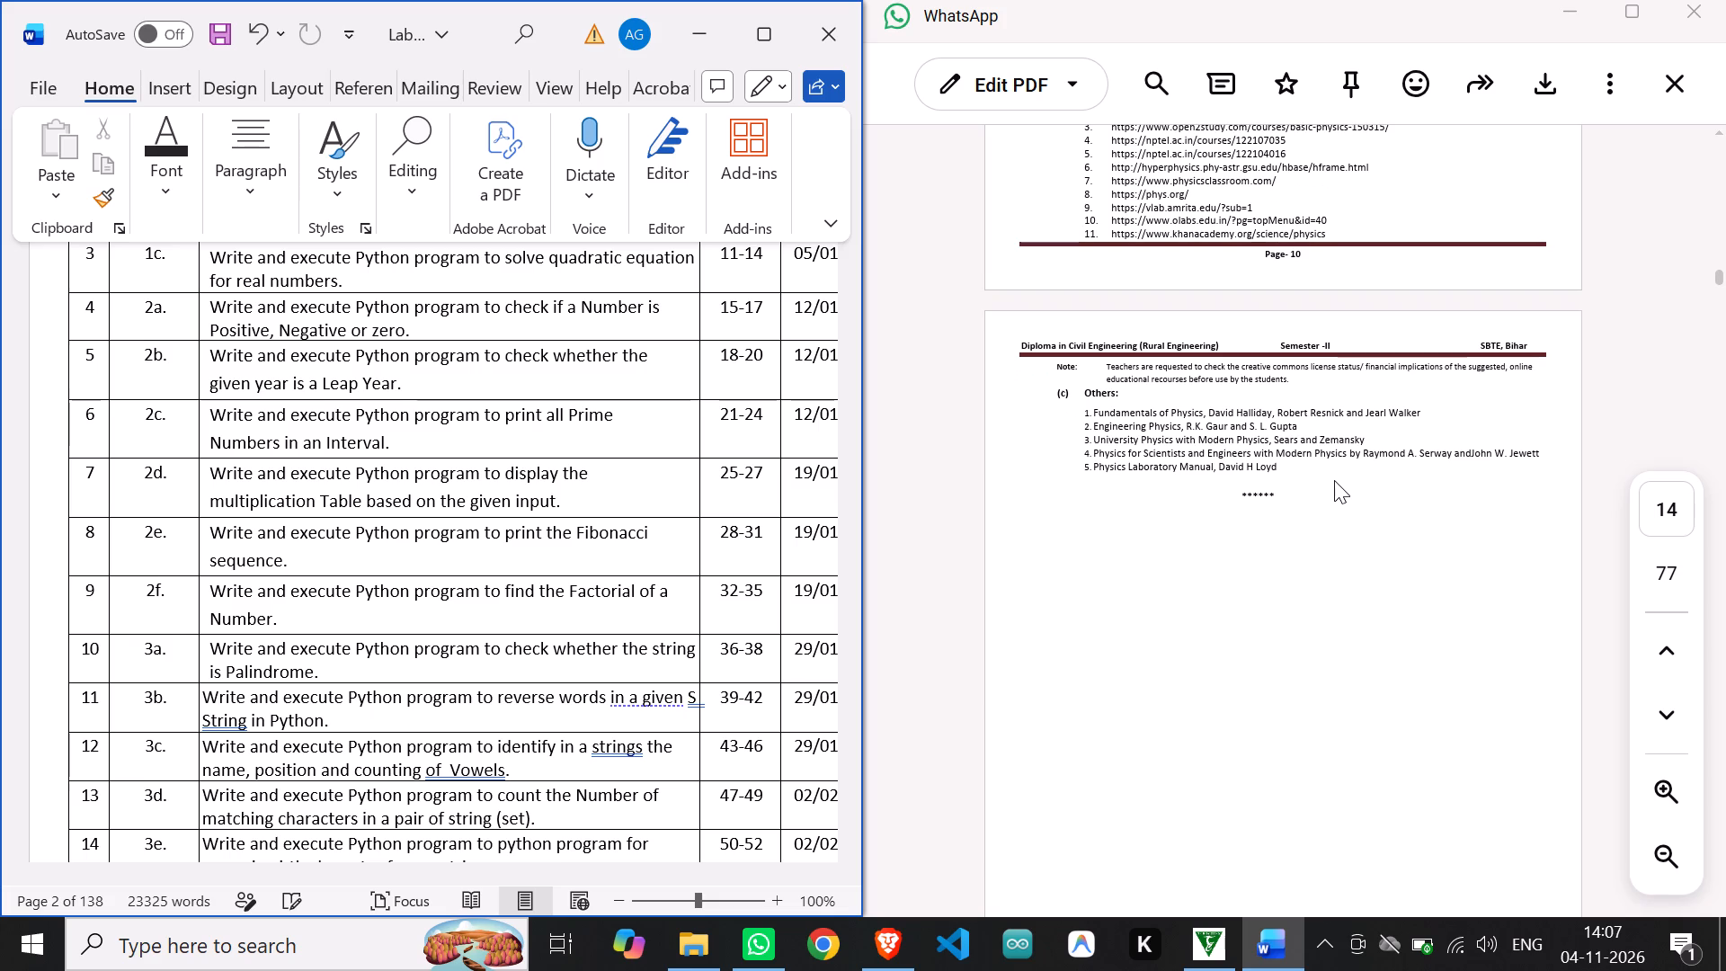
scroll(1334, 480, "down", 4)
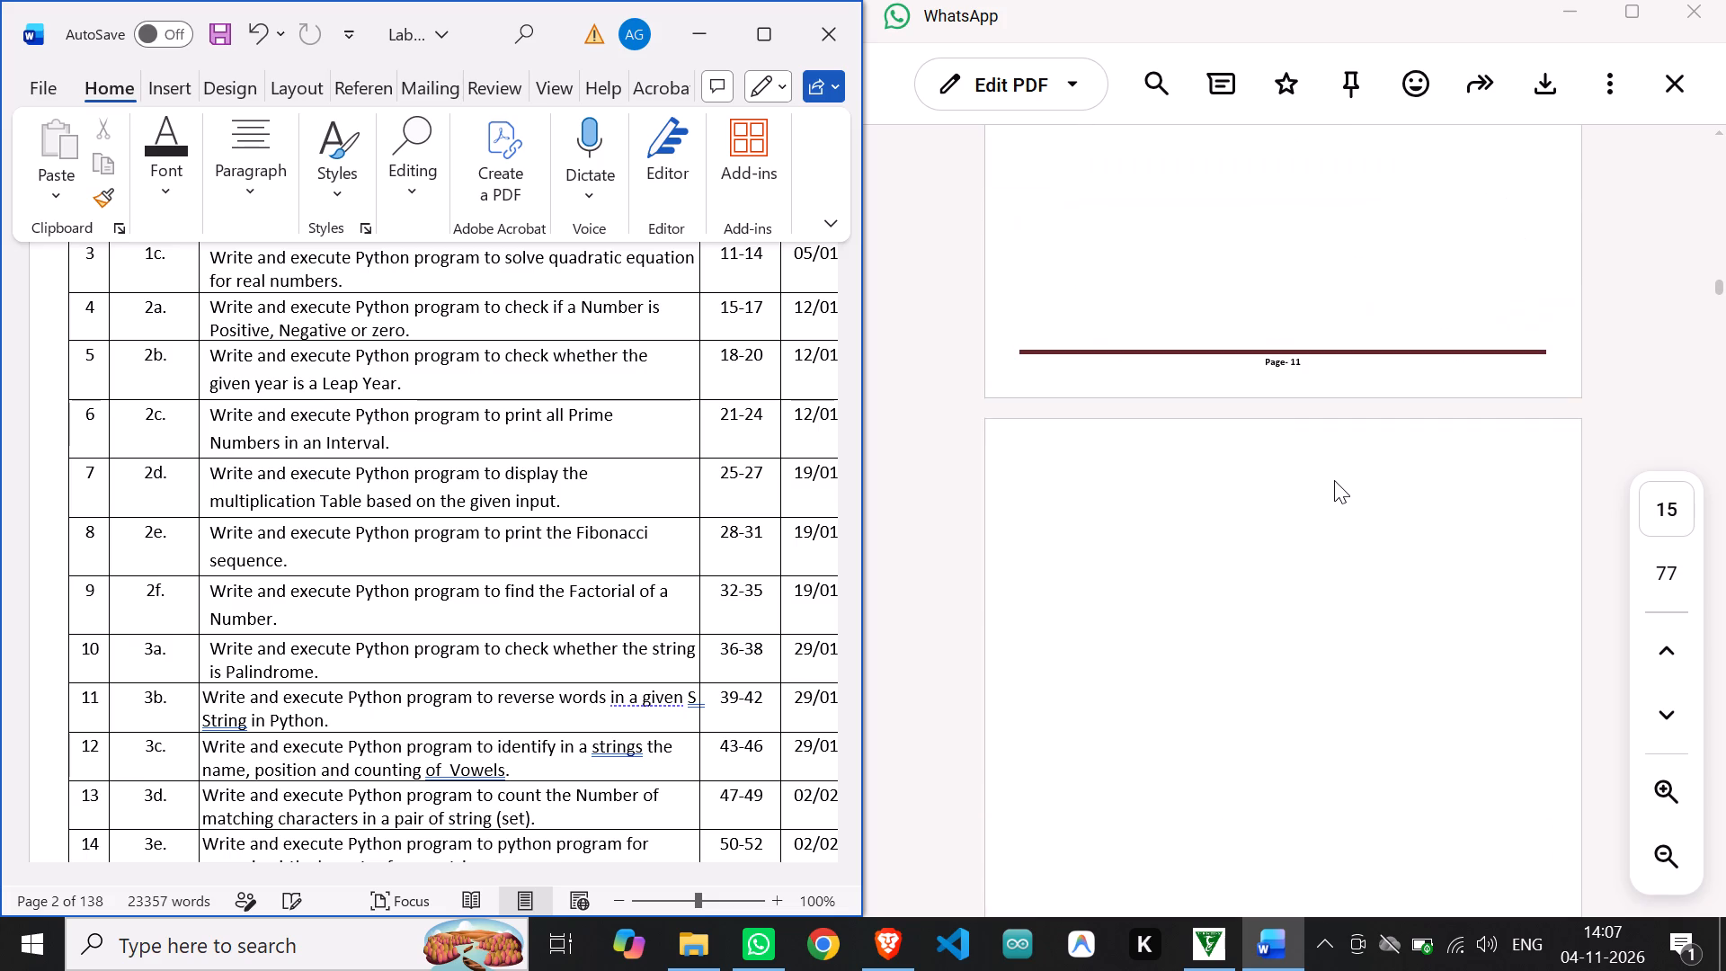
scroll(1334, 480, "down", 2)
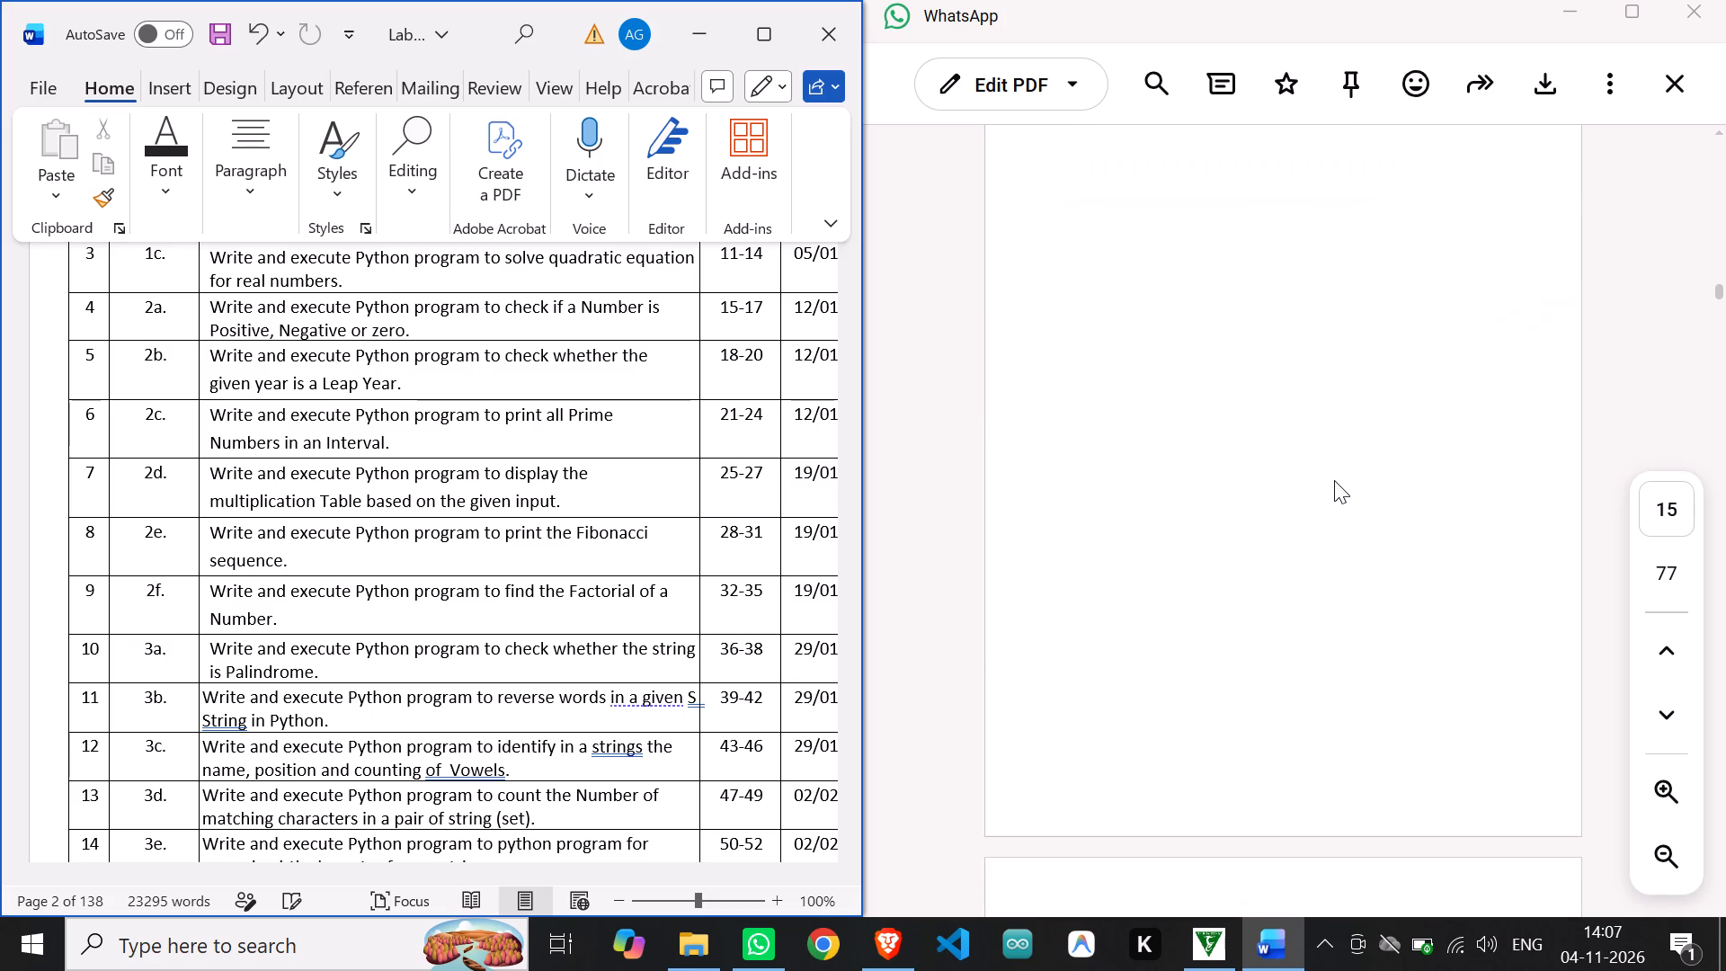
scroll(1334, 480, "up", 1)
scroll(1334, 480, "down", 1)
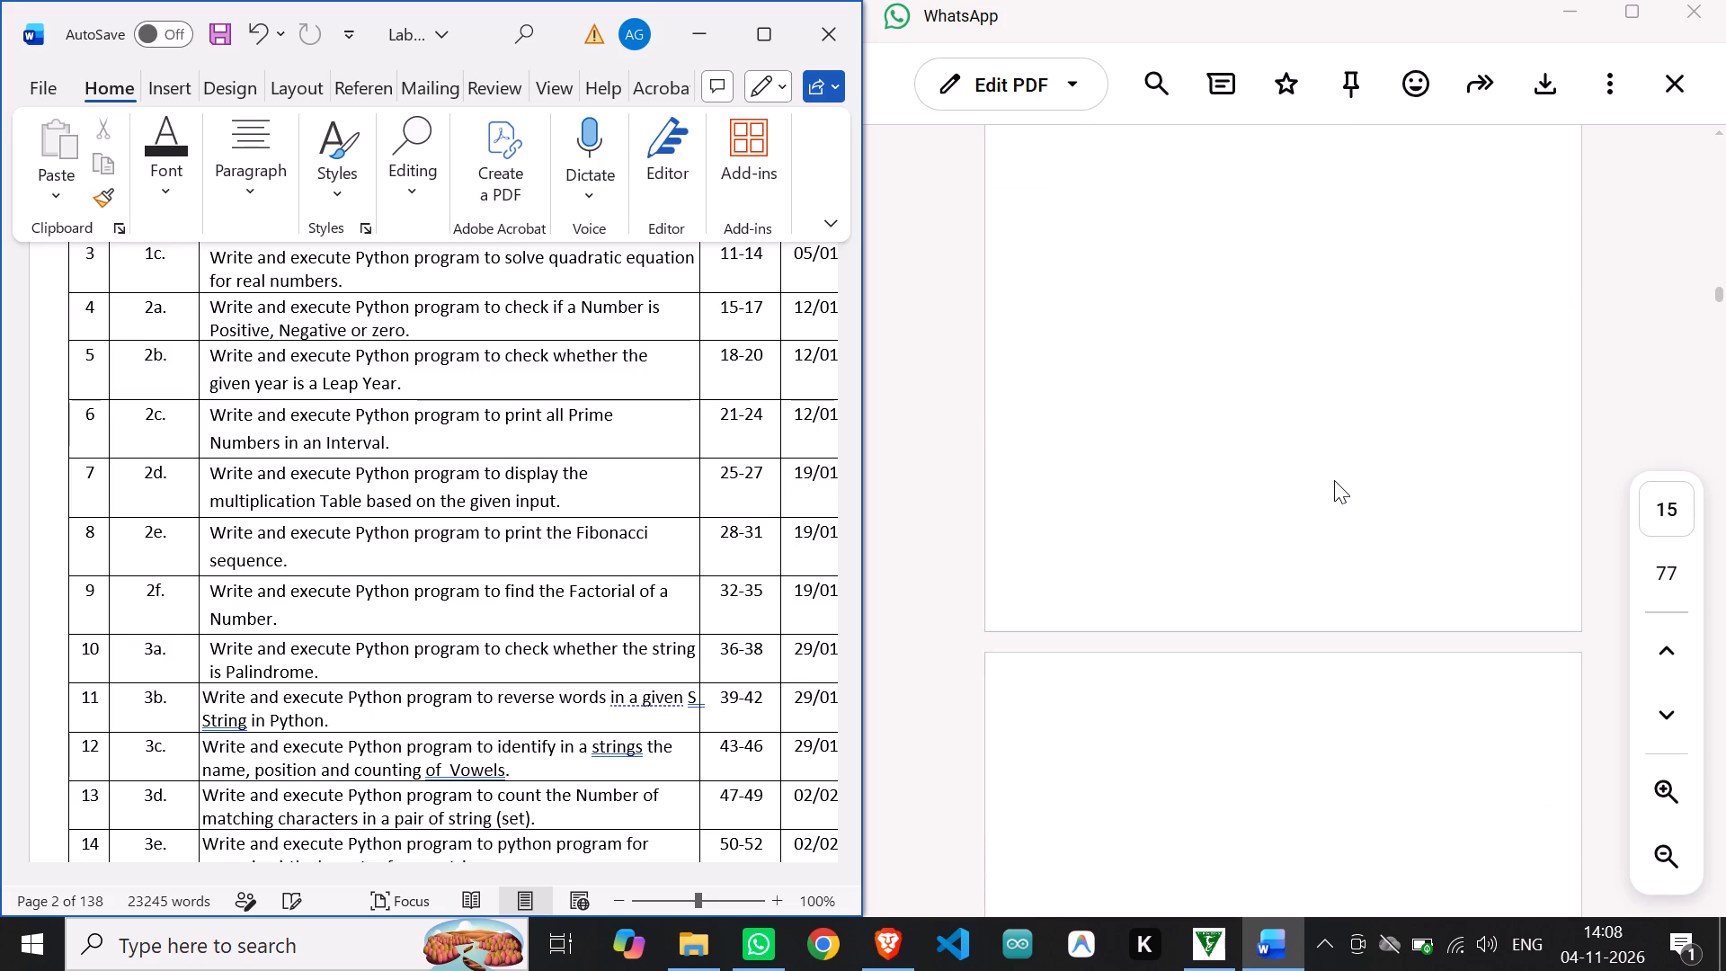
scroll(559, 425, "up", 1)
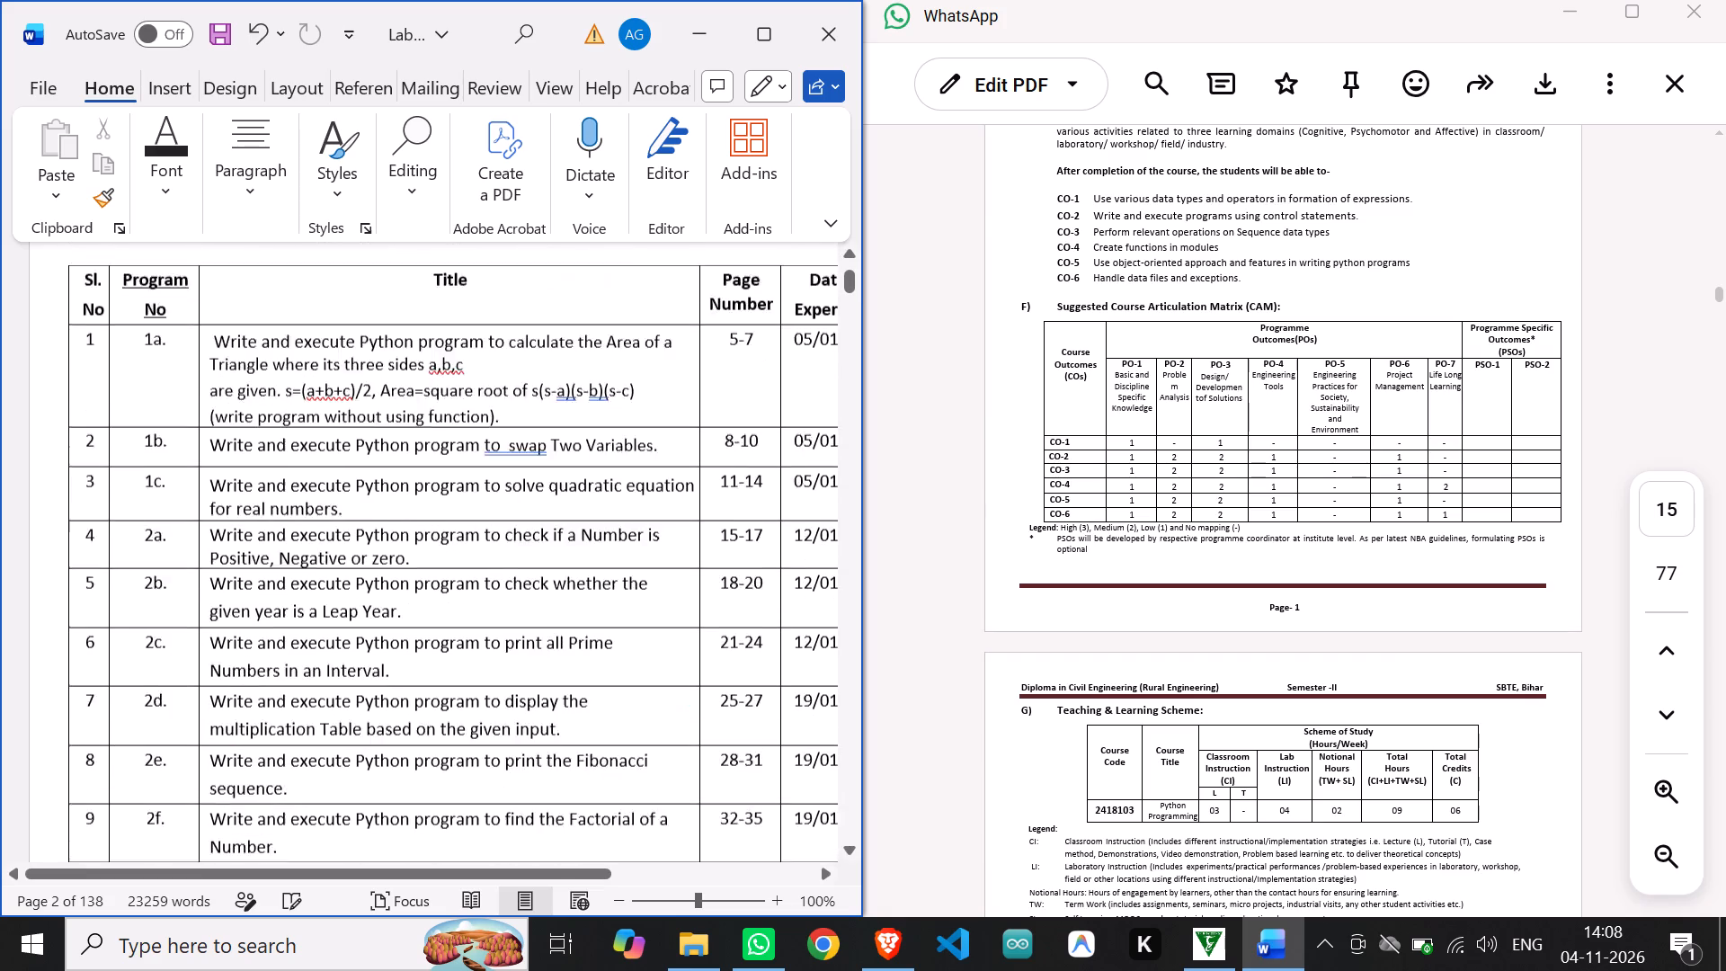
scroll(559, 425, "up", 1)
scroll(1224, 409, "down", 1)
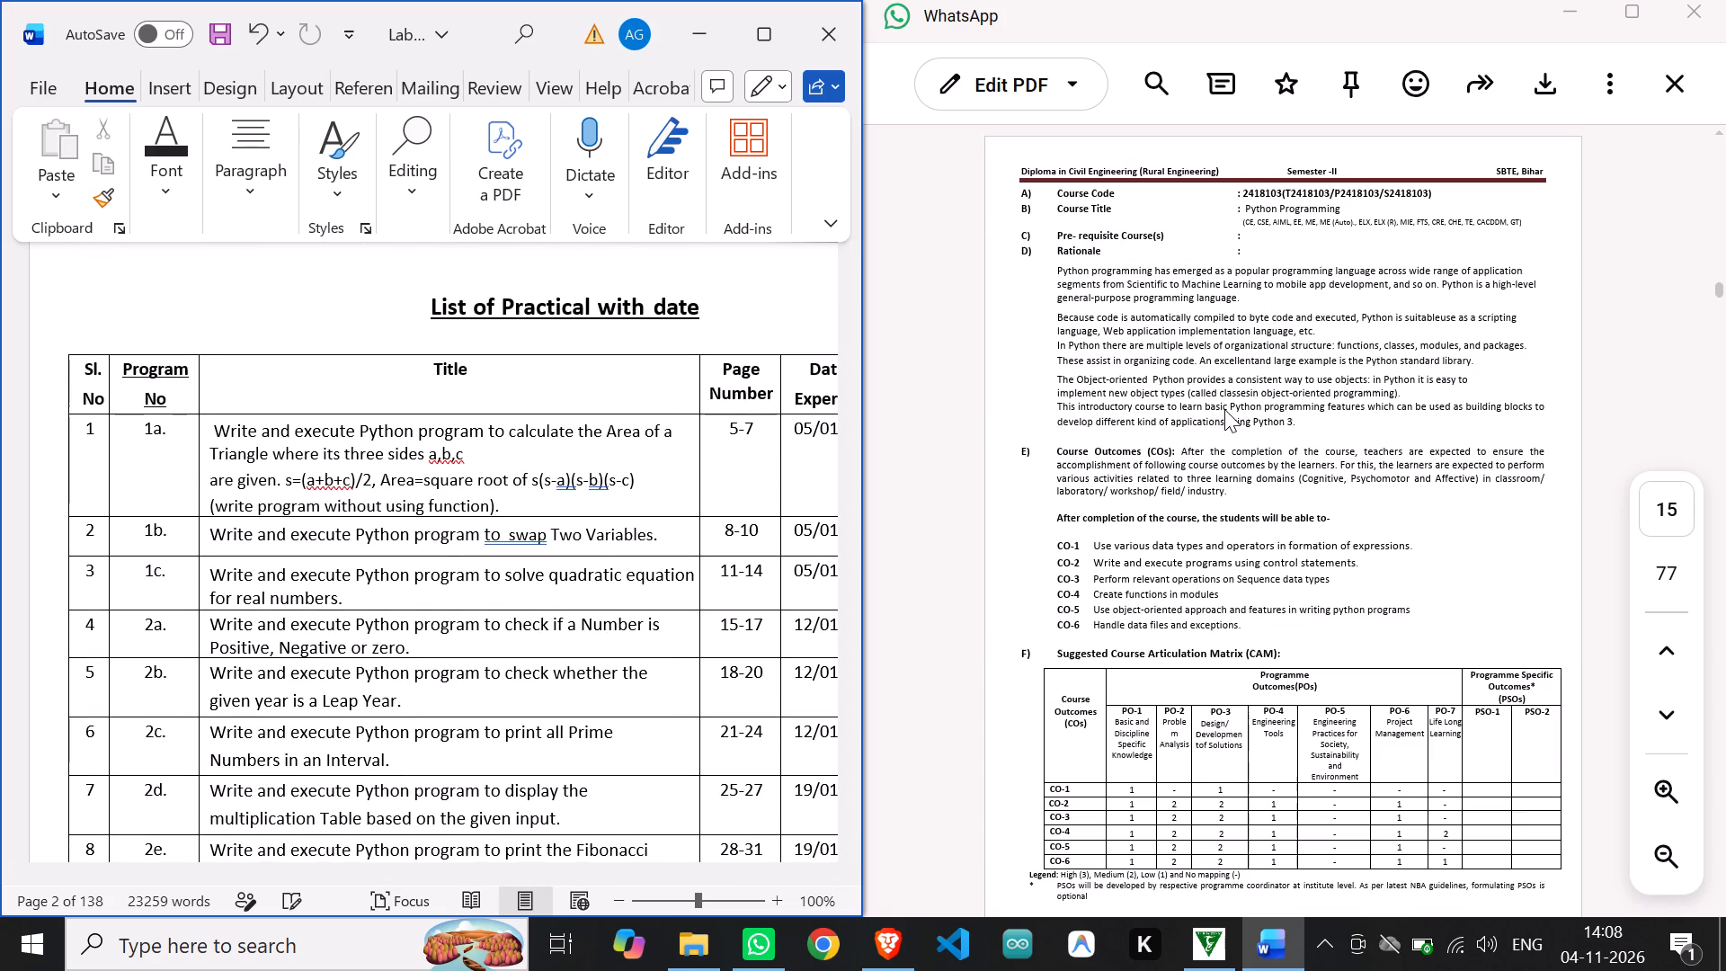
scroll(1224, 409, "down", 2)
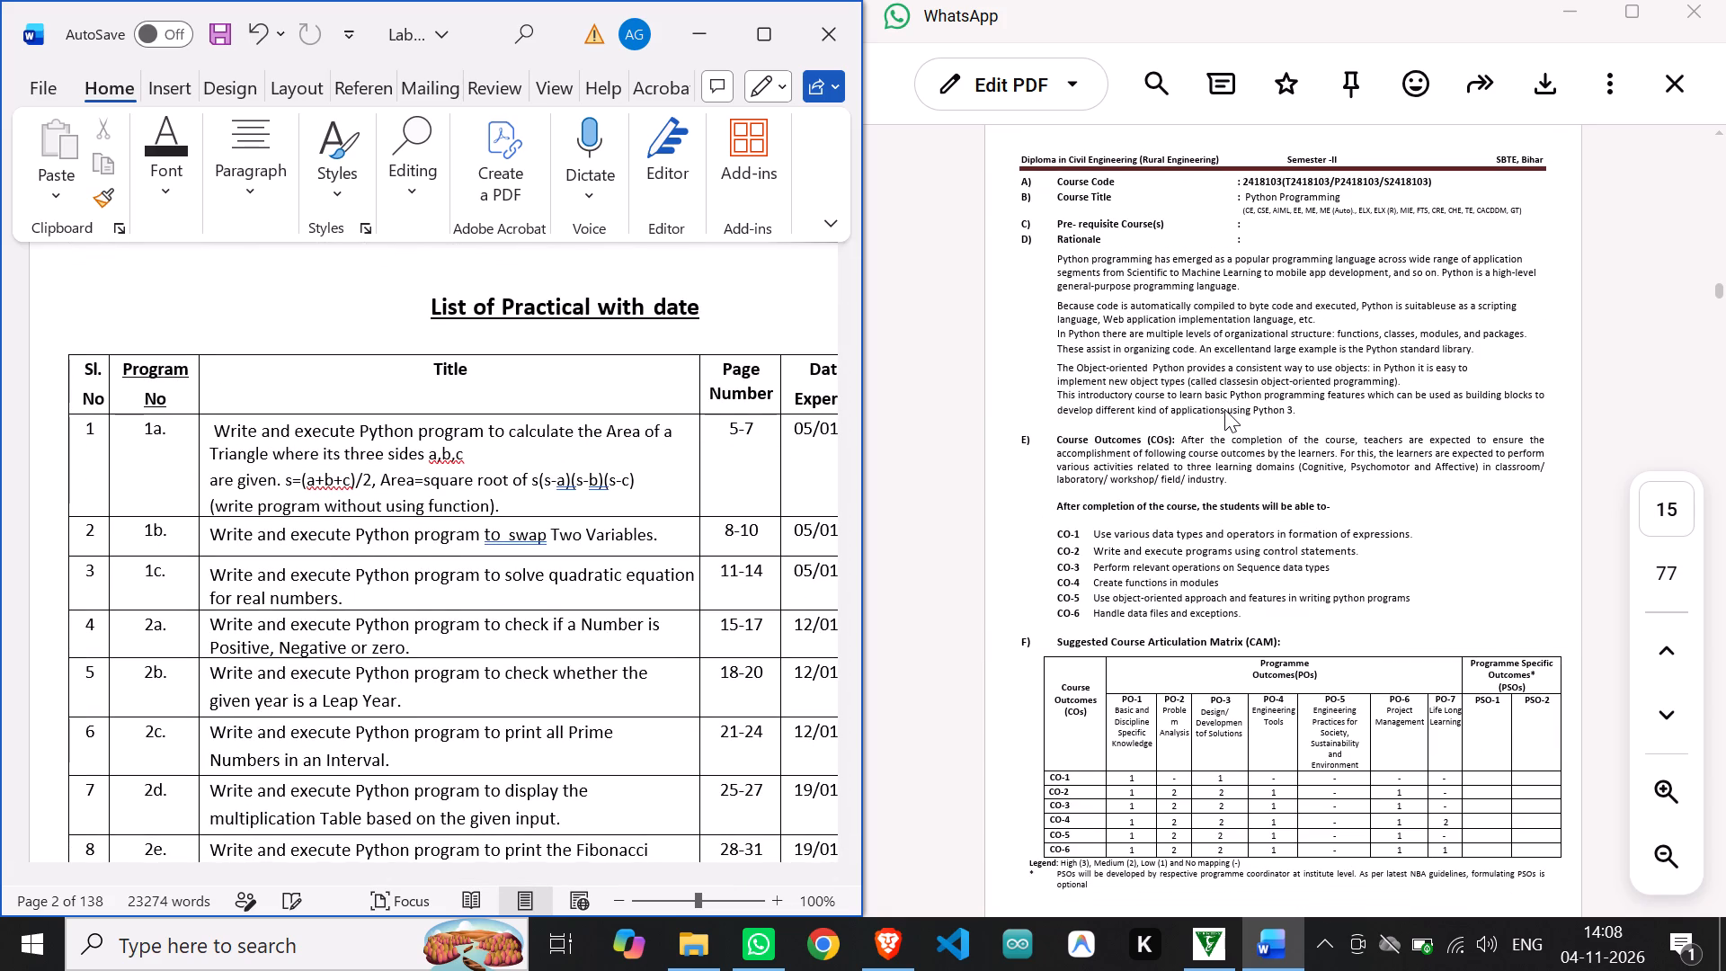
scroll(1224, 409, "down", 1)
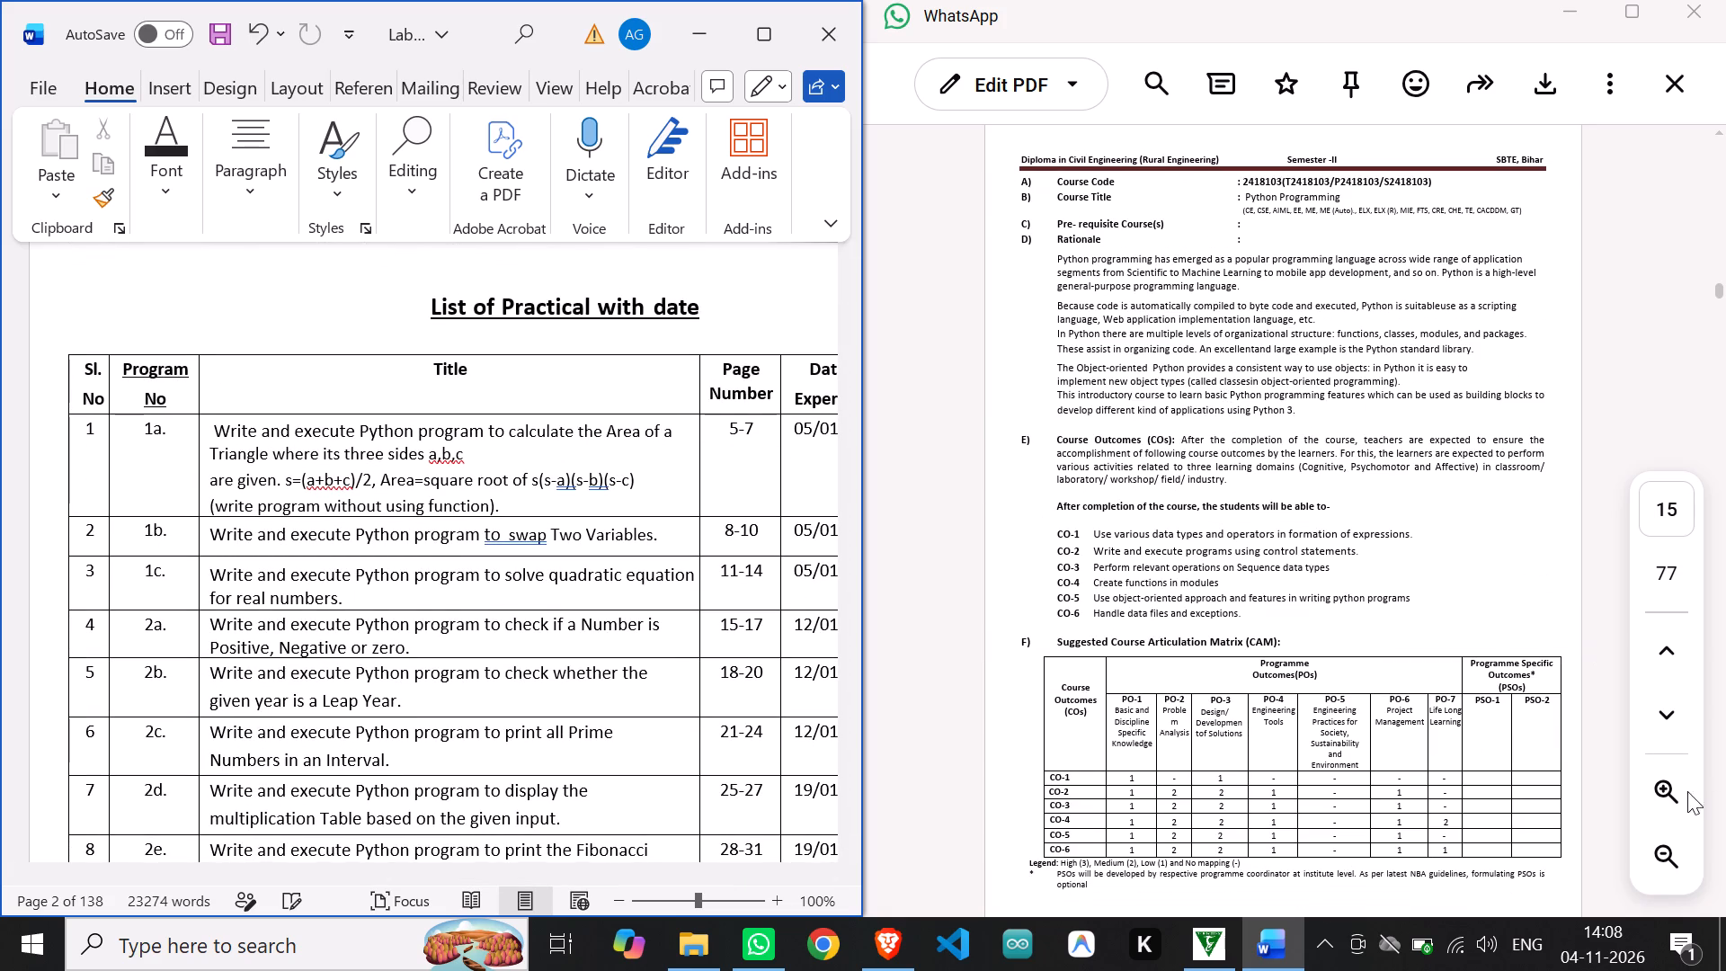
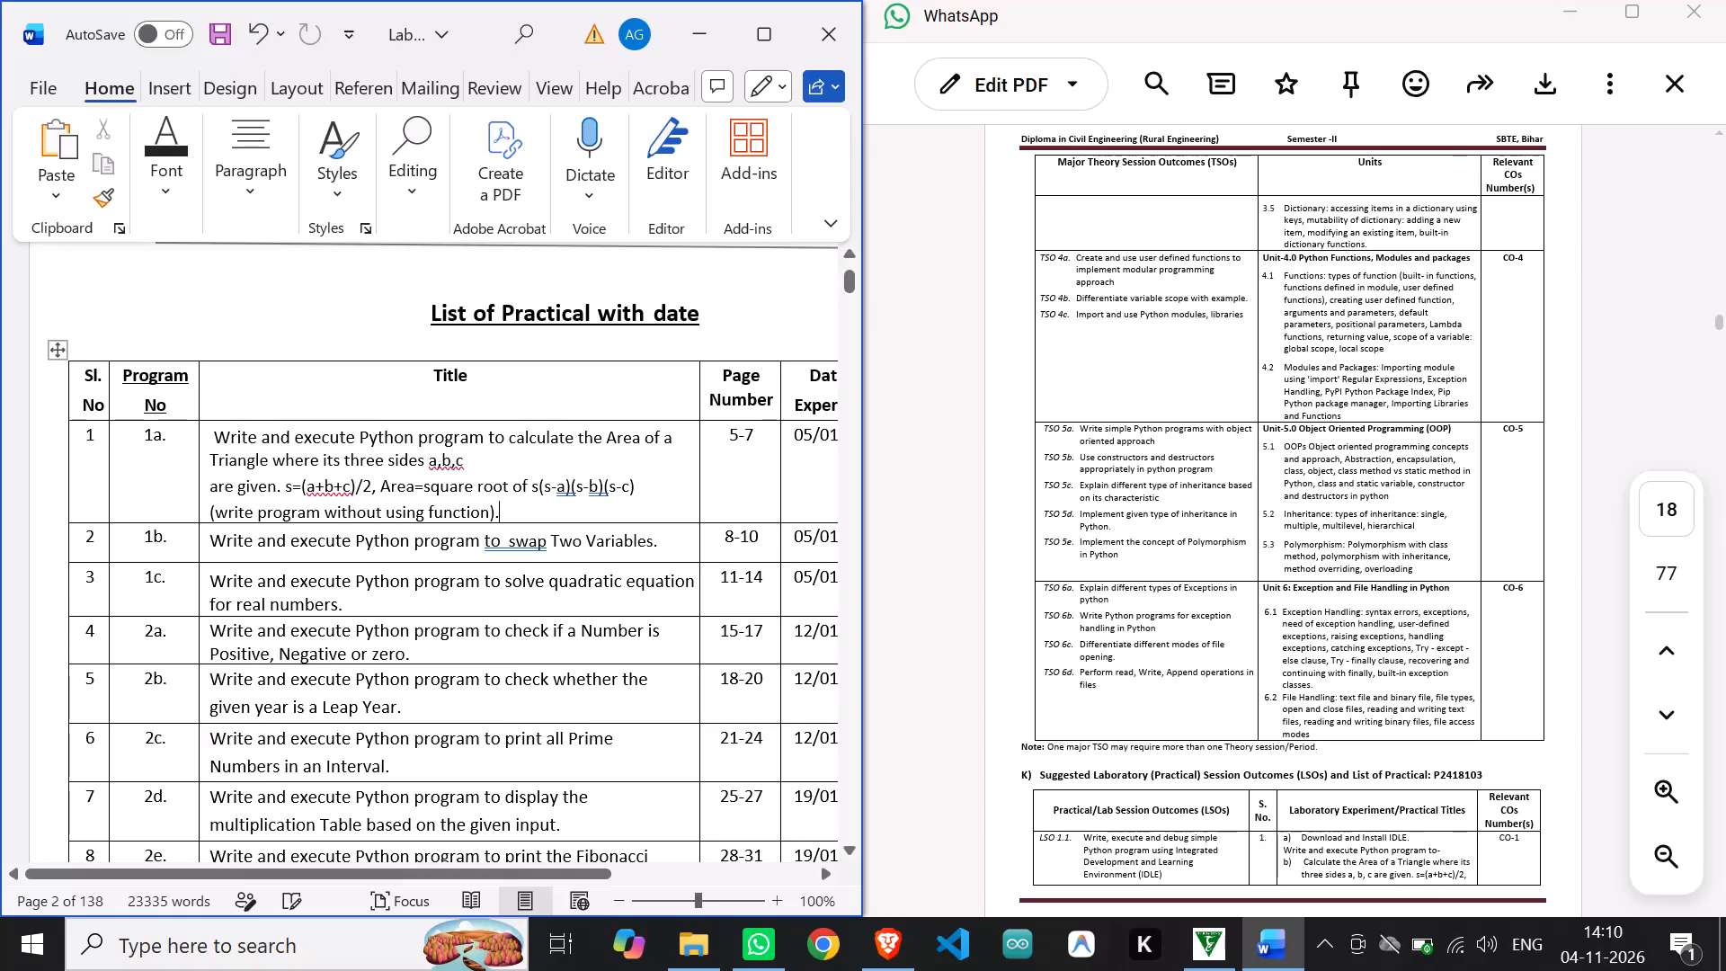
Replace the whole title of program 1a with the copied text "a) Download and Install IDLE. Write and execute Python program to".
left_click_drag(504, 499, 425, 469)
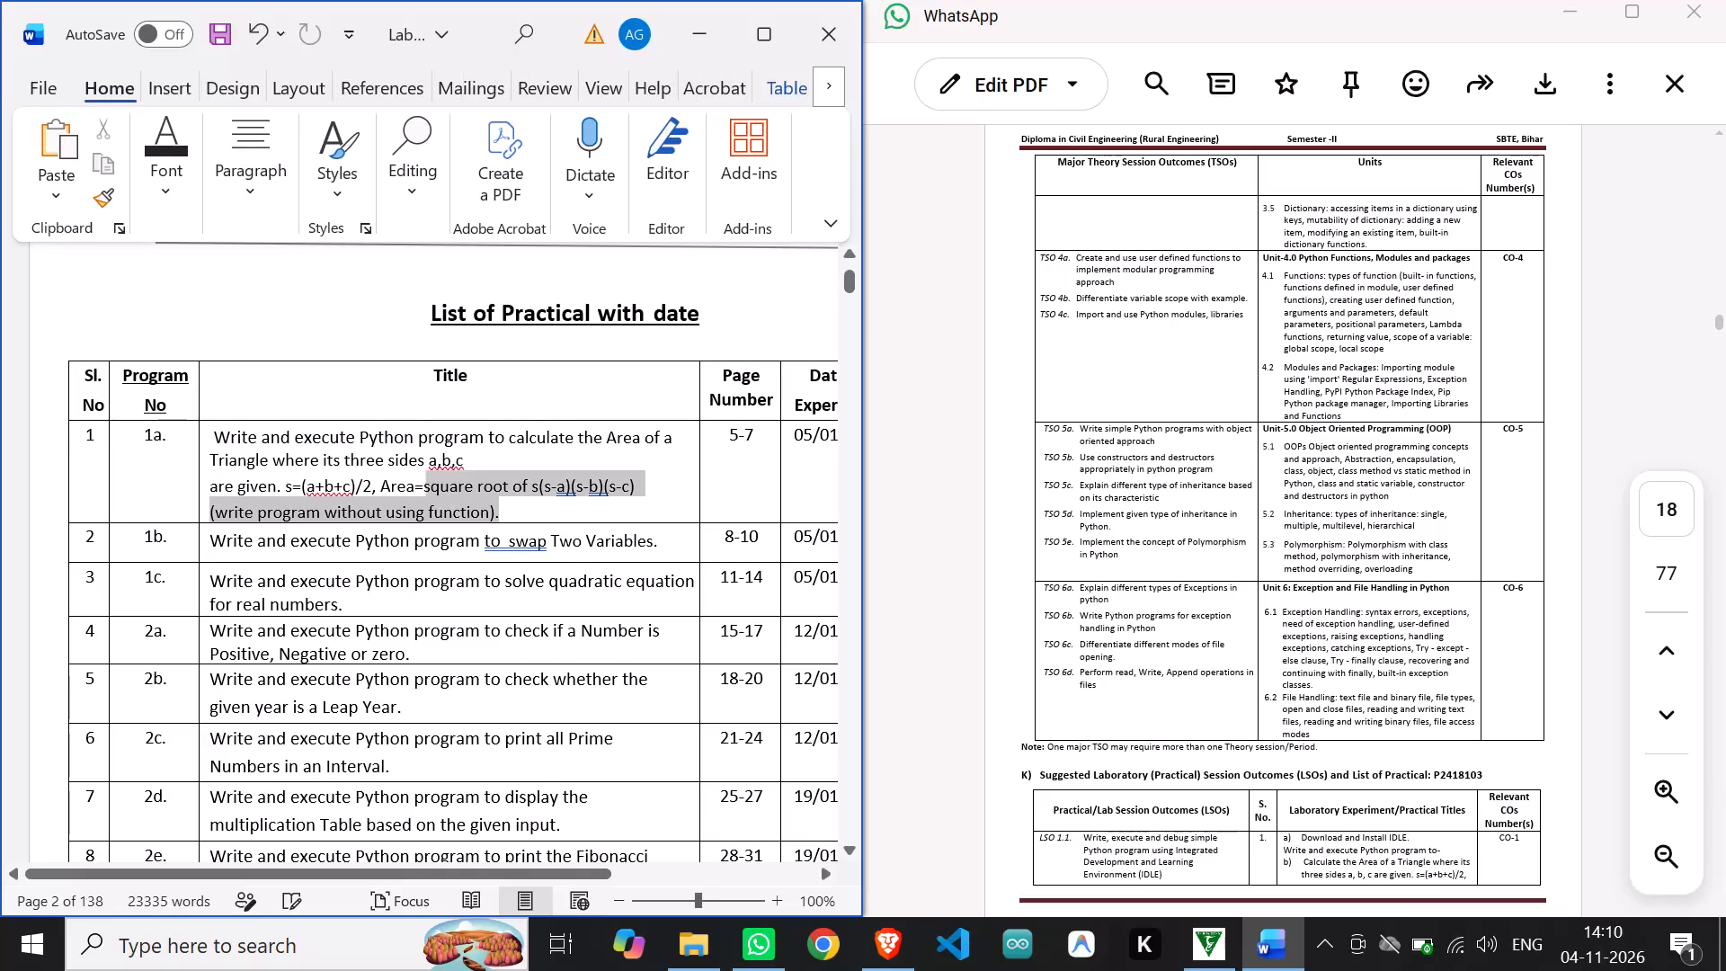
left_click_drag(425, 469, 234, 442)
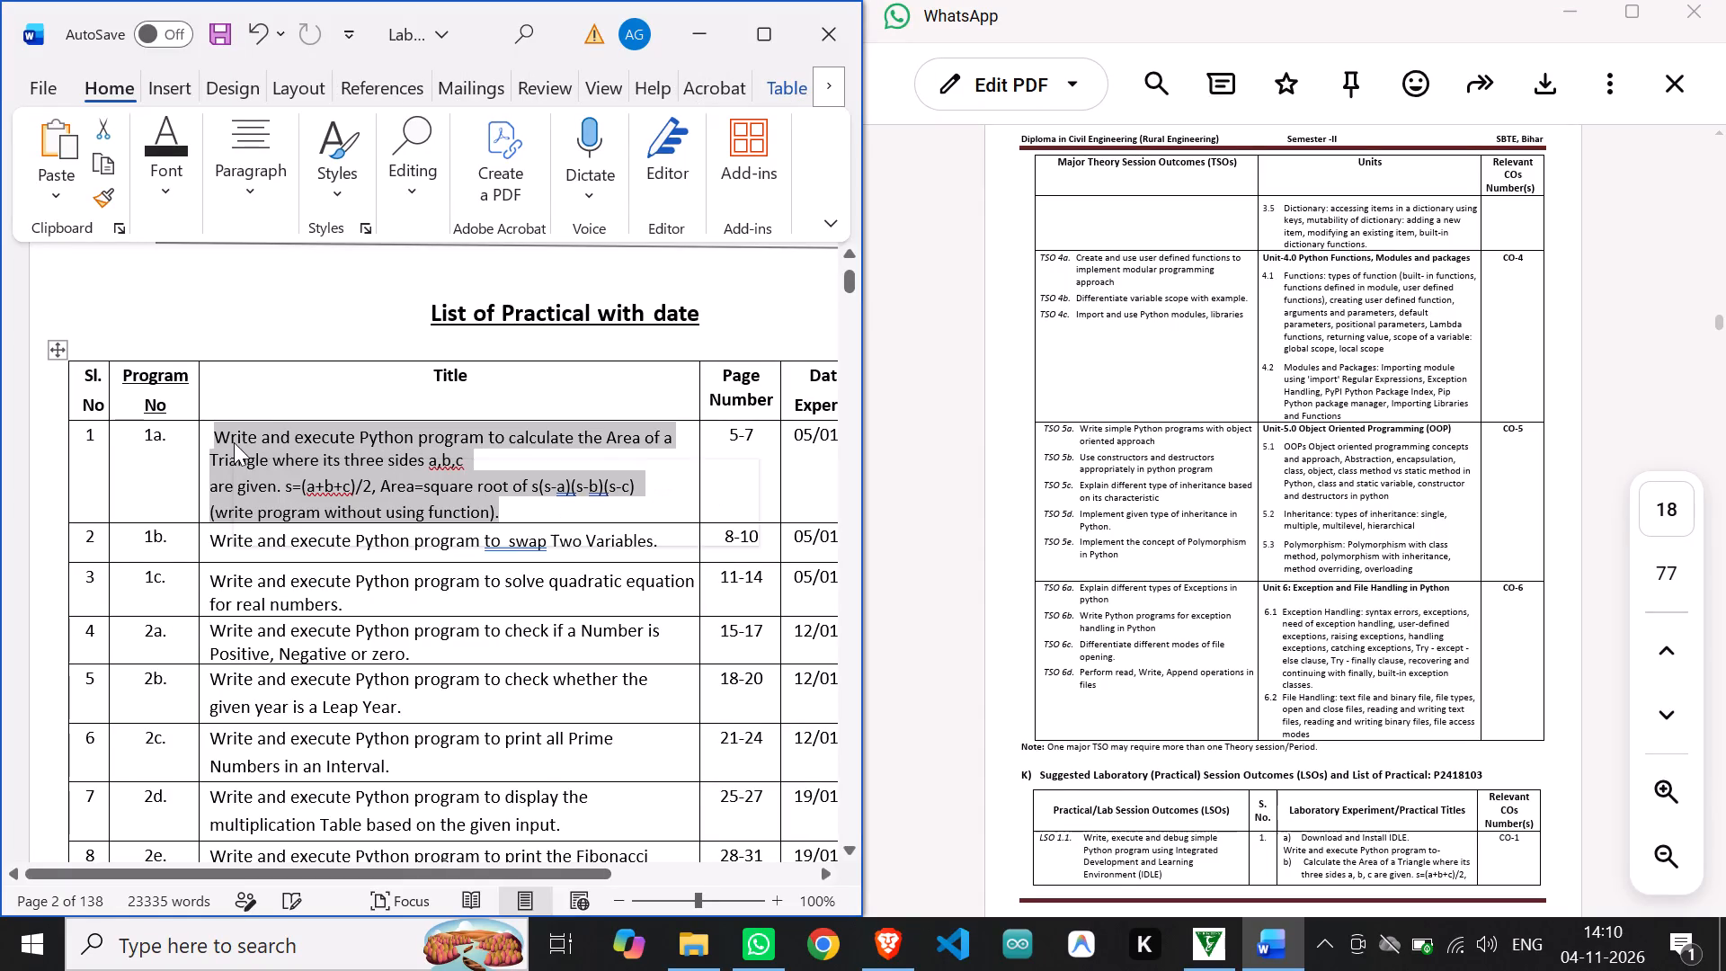
key("ctrl+v")
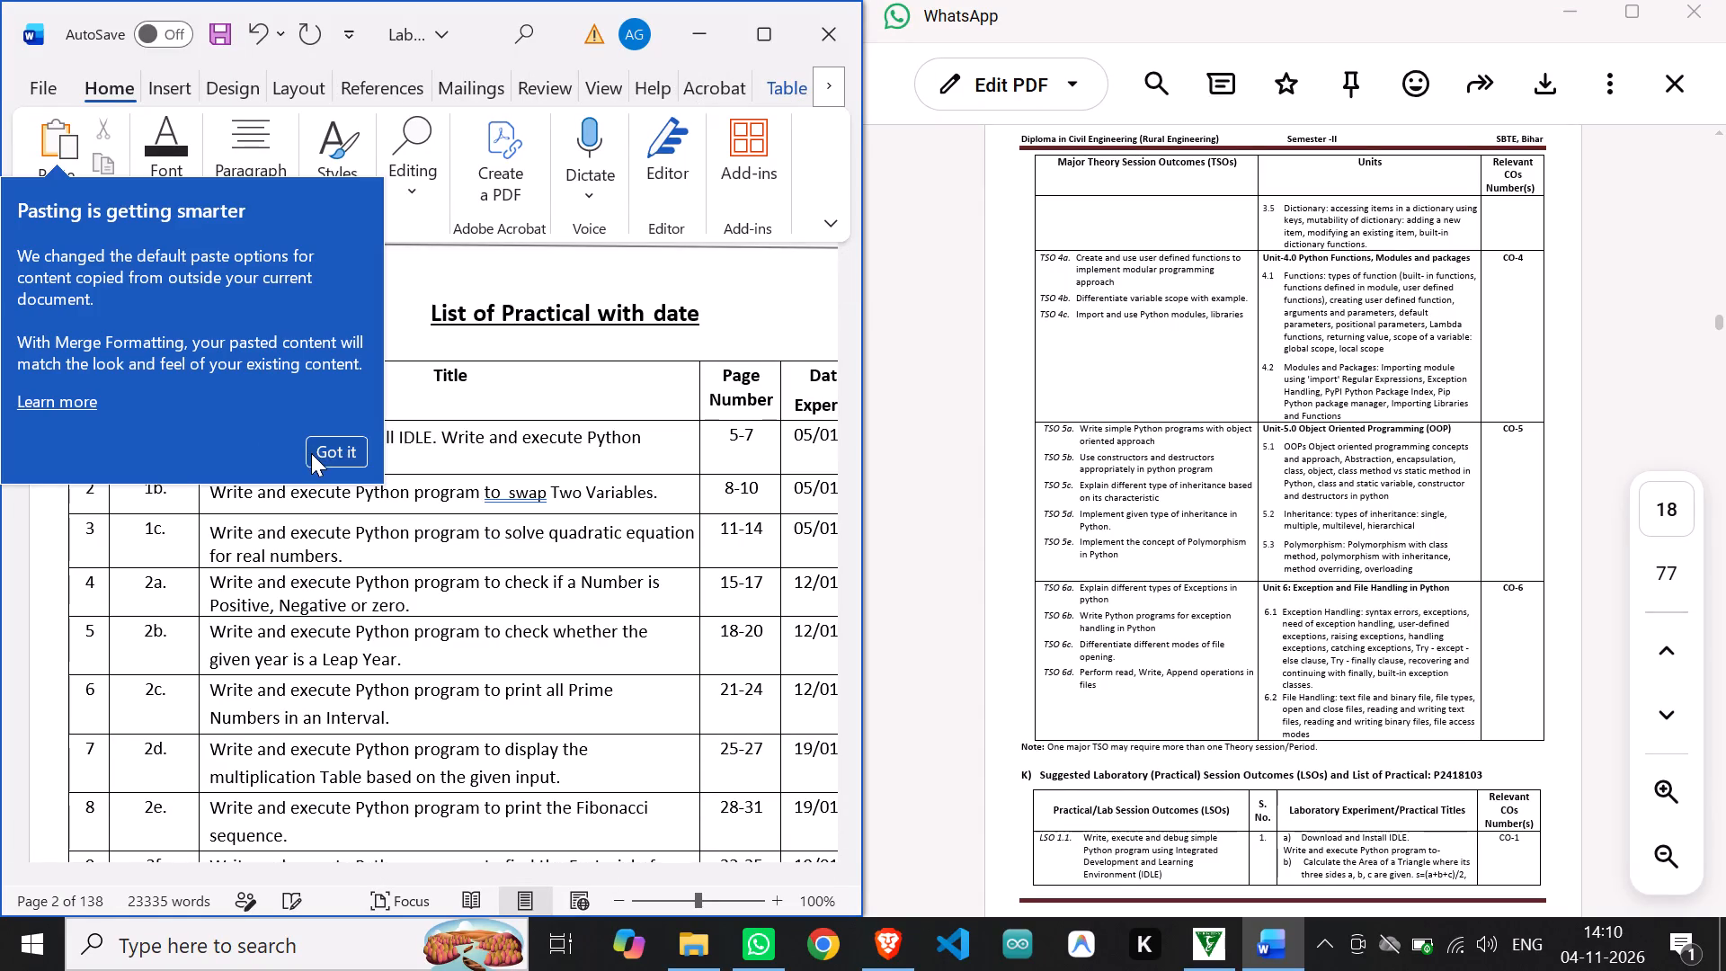
left_click(339, 454)
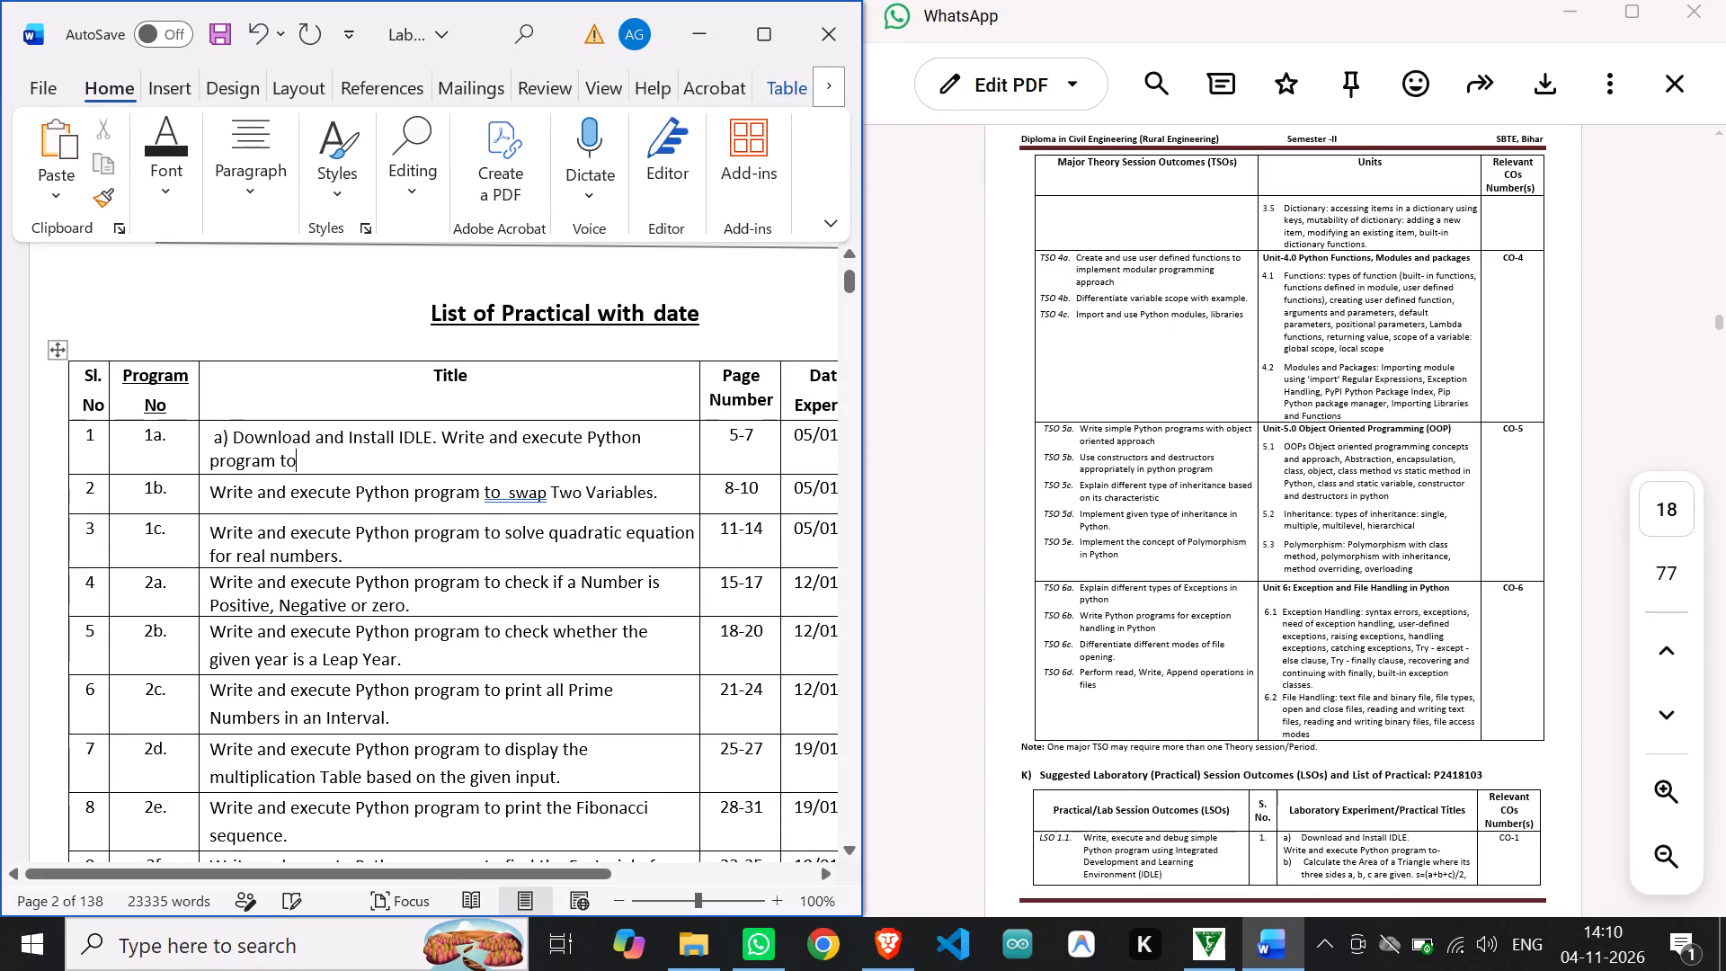
Remove the "a)" prefix from the start of program 1a's title so it begins with "Download and Install IDLE".
left_click(229, 432)
key("BackSpace")
key("BackSpace")
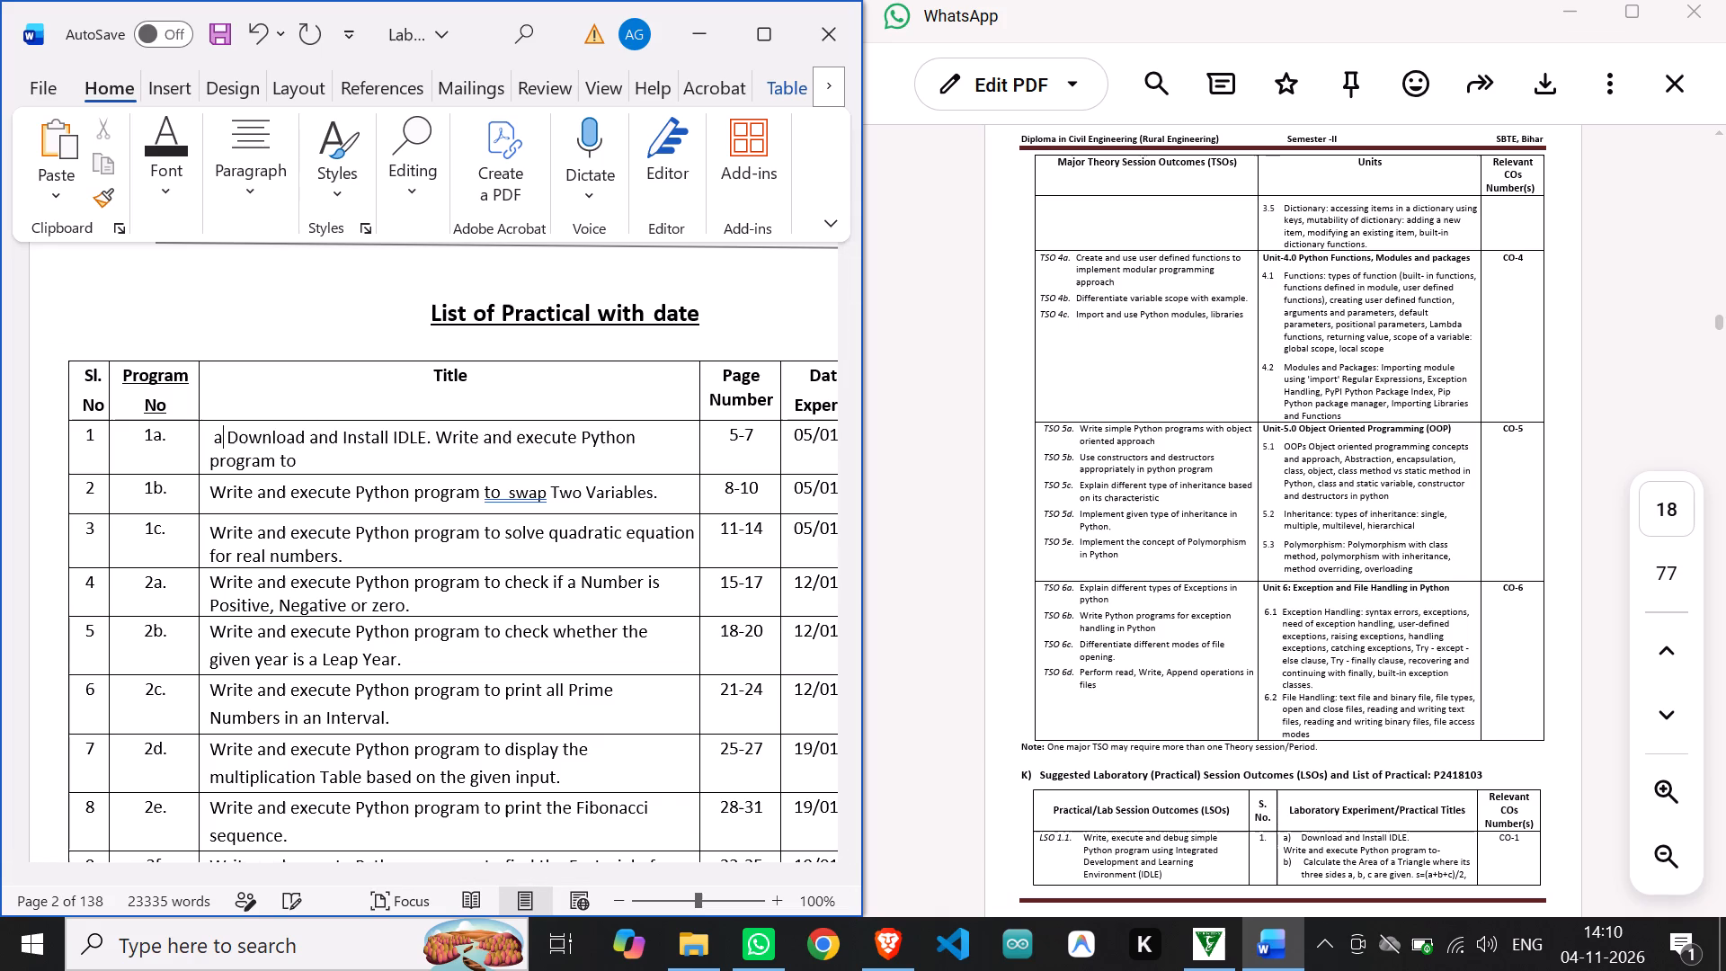
key("BackSpace")
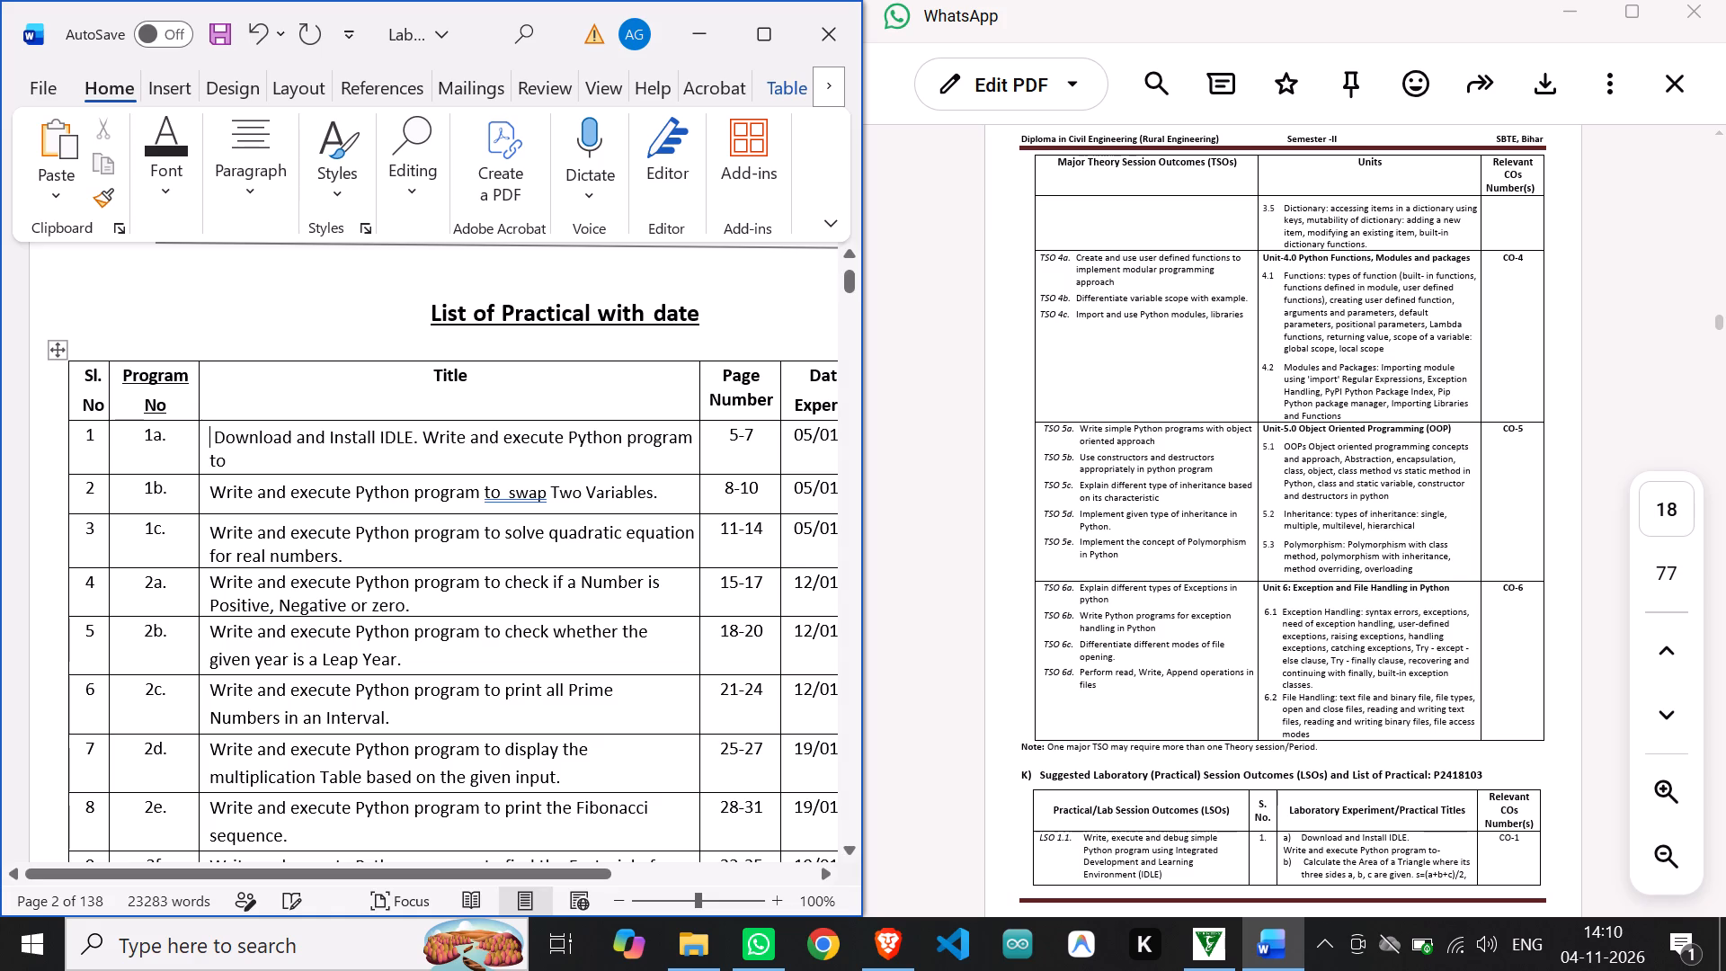
Remove the extra leading space before "Download and Install IDLE" in program 1a's title.
key("BackSpace")
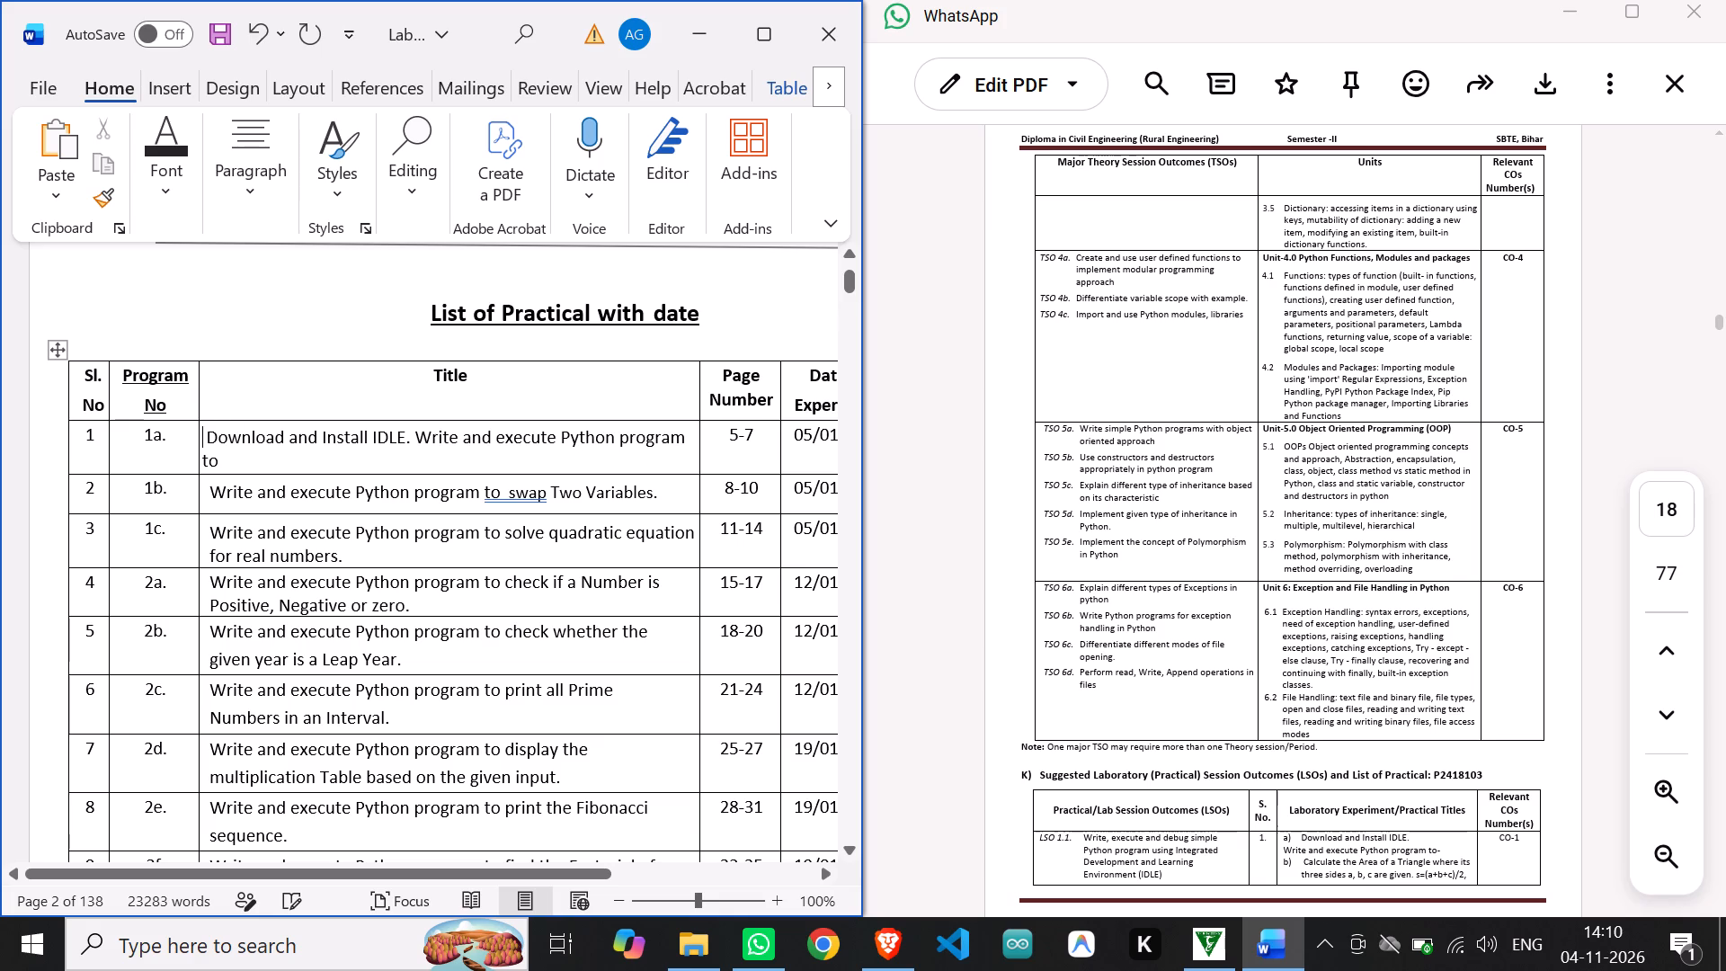
Clear the whole title text of program 1b, "Write and execute Python program to swap Two Variables.", from the List of Practical table.
left_click(227, 470)
left_click_drag(659, 489, 231, 503)
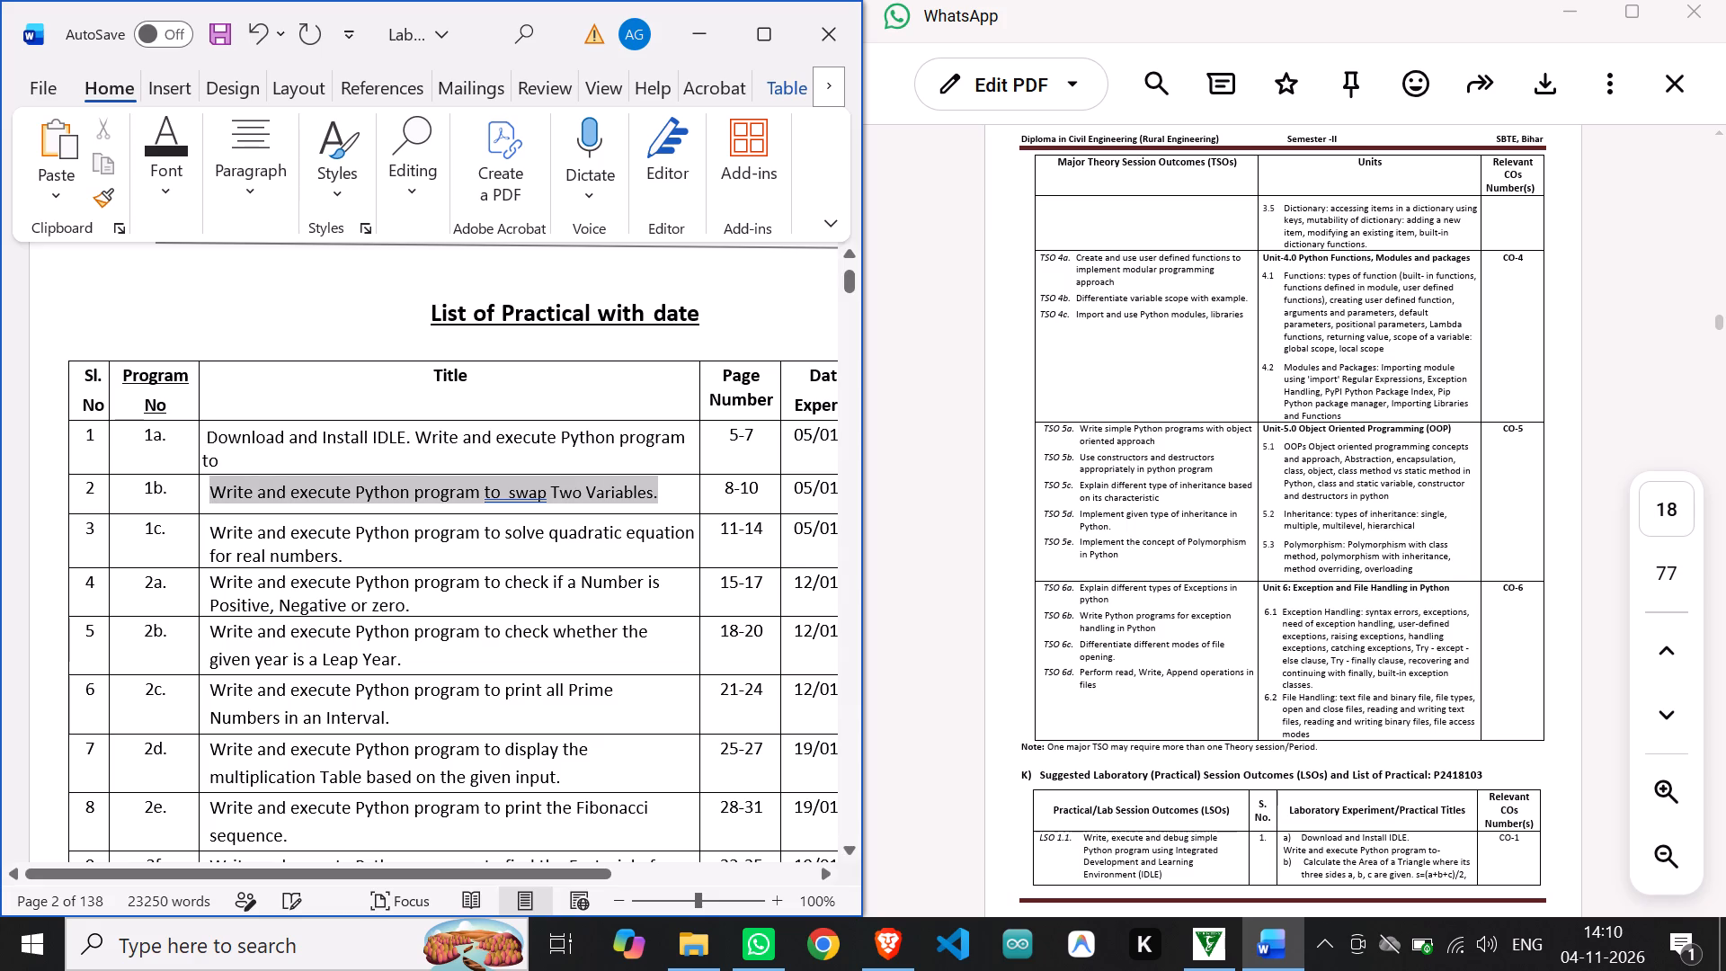
left_click_drag(231, 503, 214, 501)
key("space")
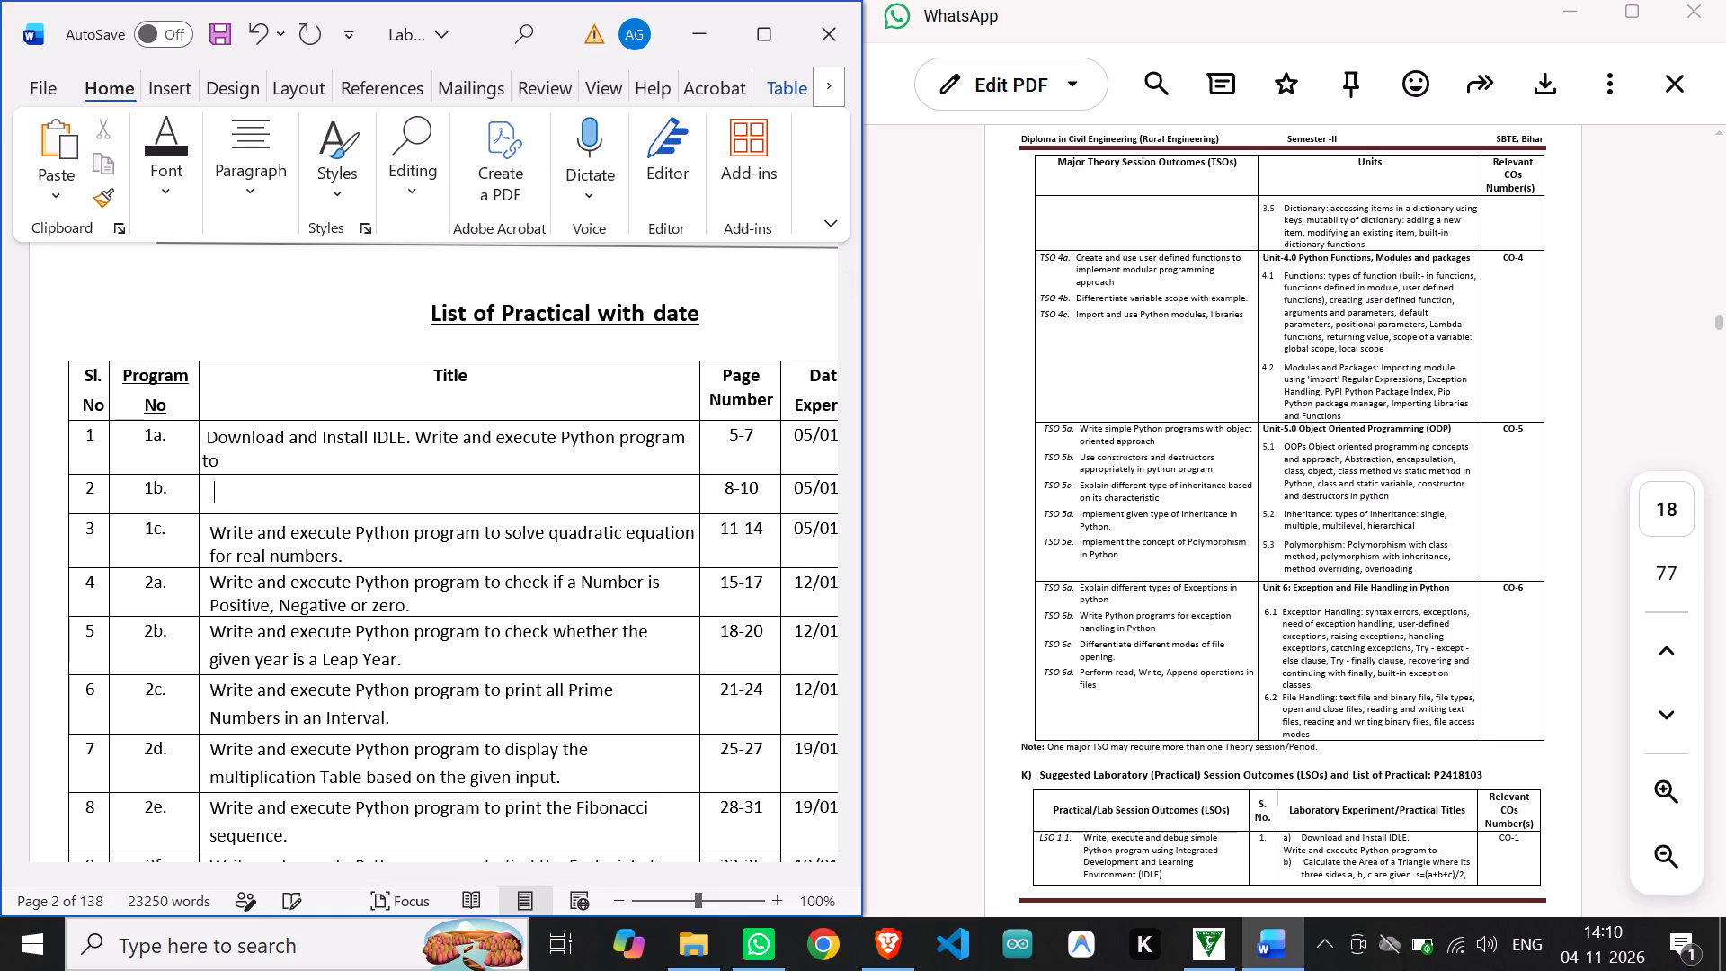
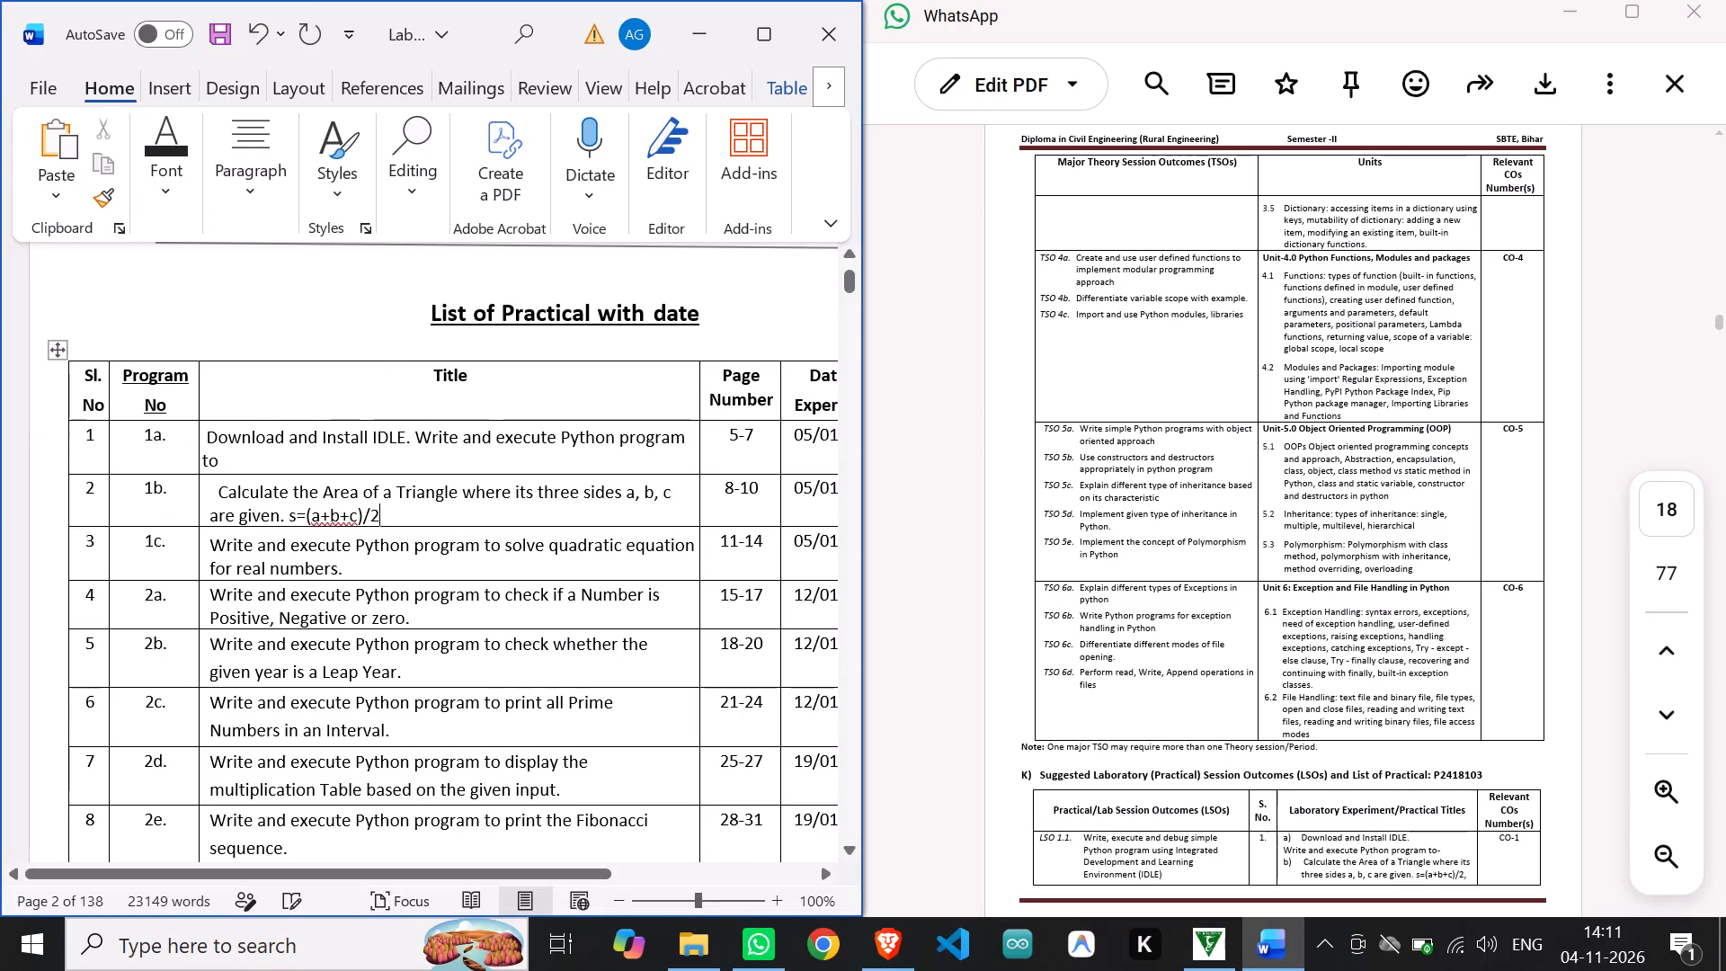
Remove the leading space and indent before the titles of programs 1b and 1a so both start flush in their cells.
left_click(218, 485)
key("BackSpace")
key("BackSpace")
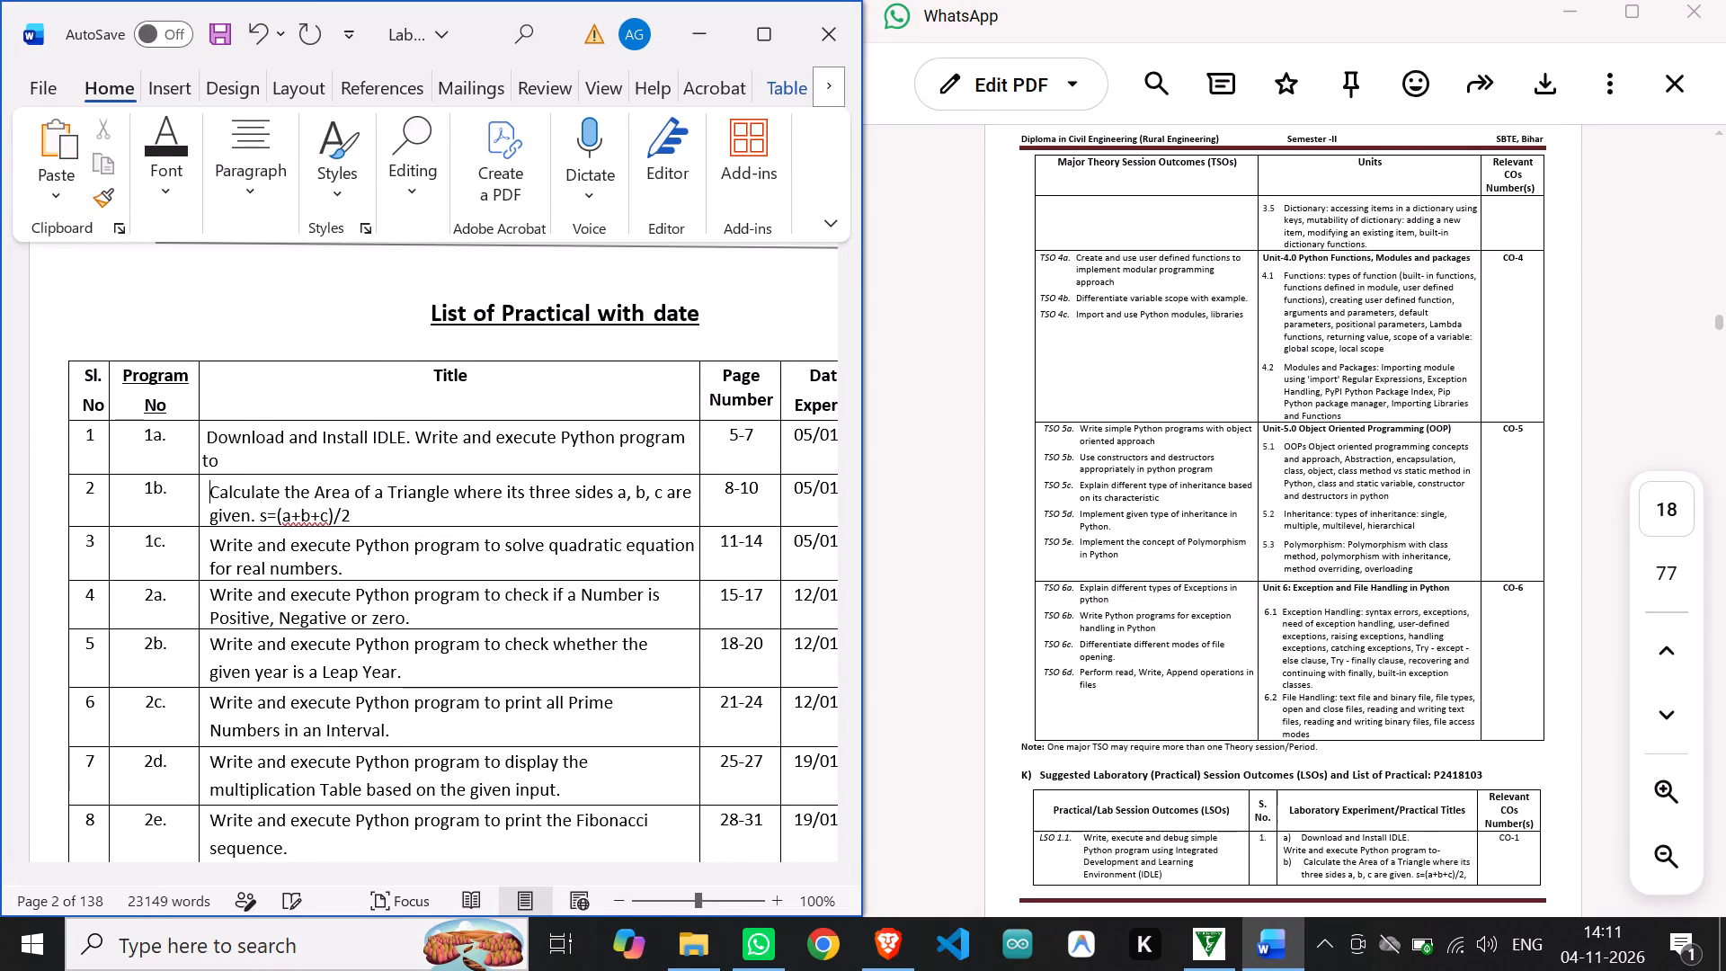
key("BackSpace")
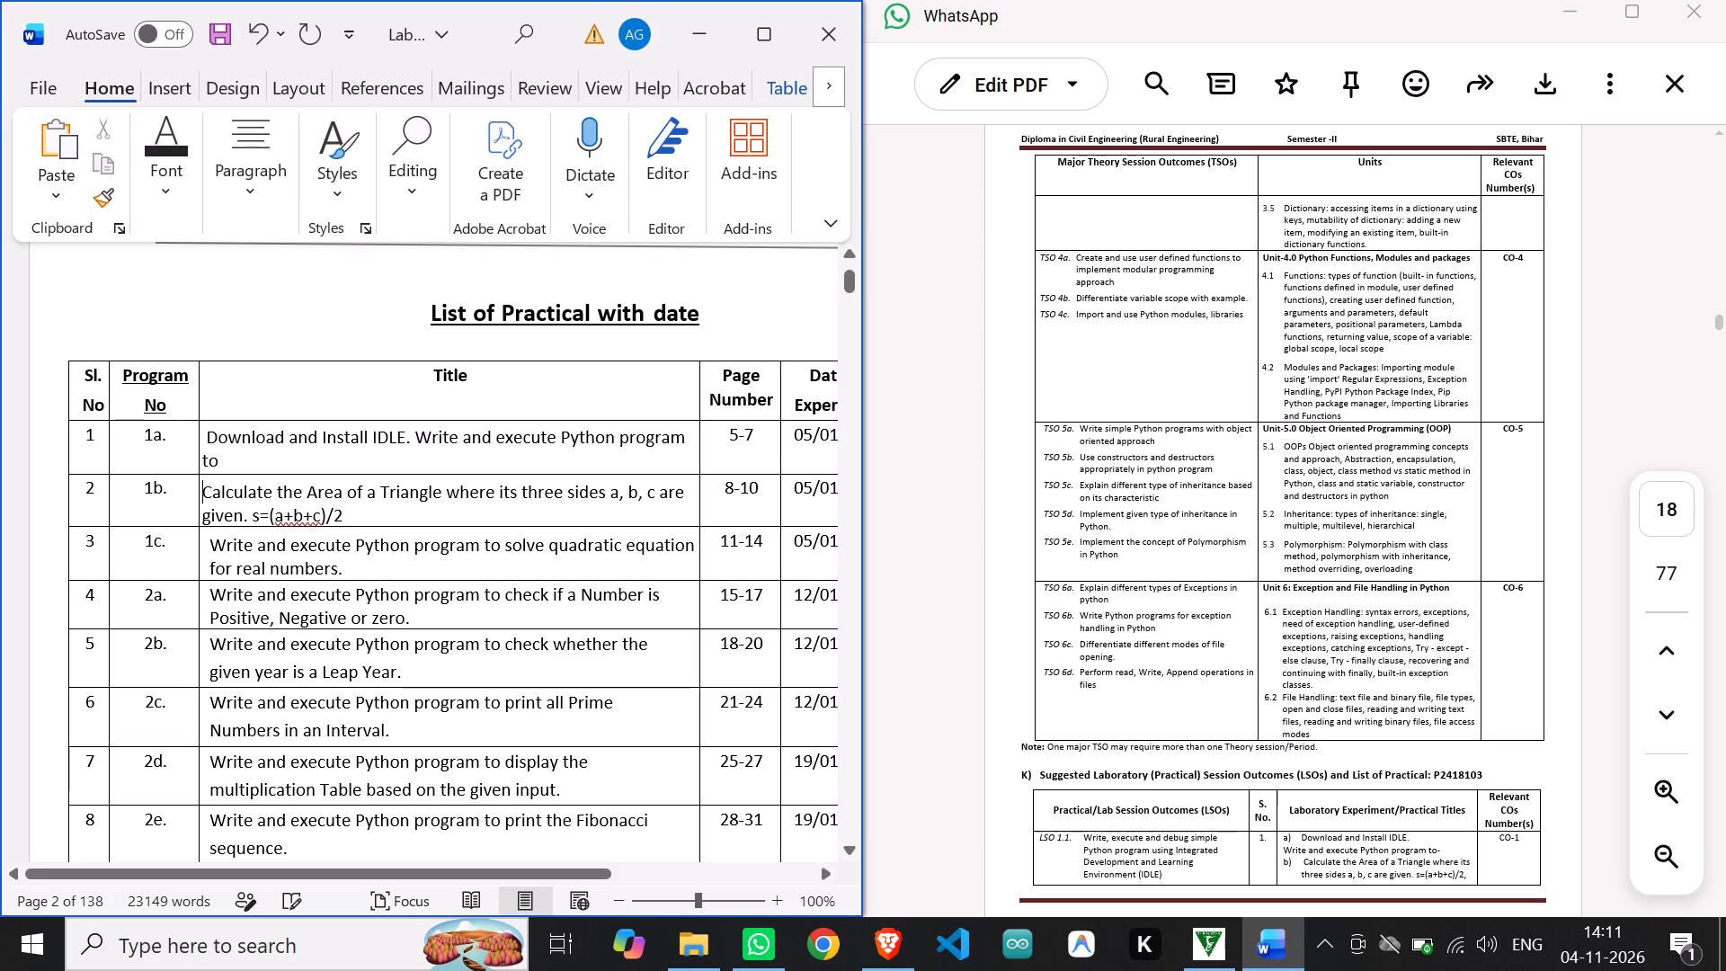
left_click(208, 434)
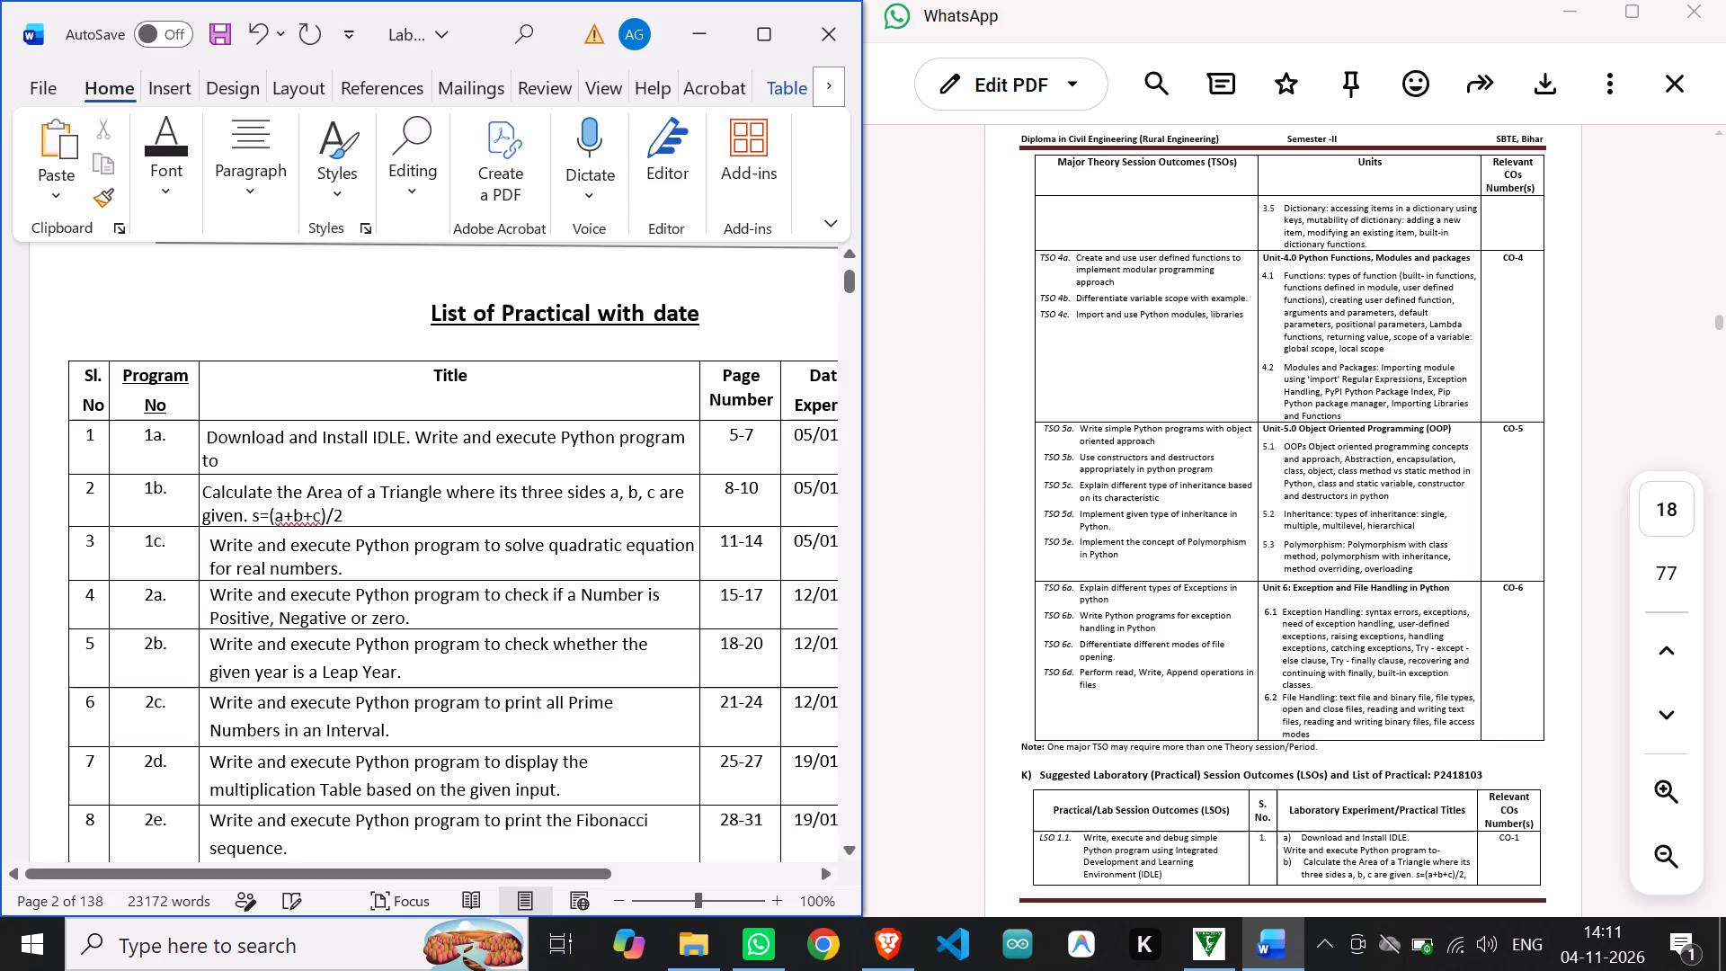
key("BackSpace")
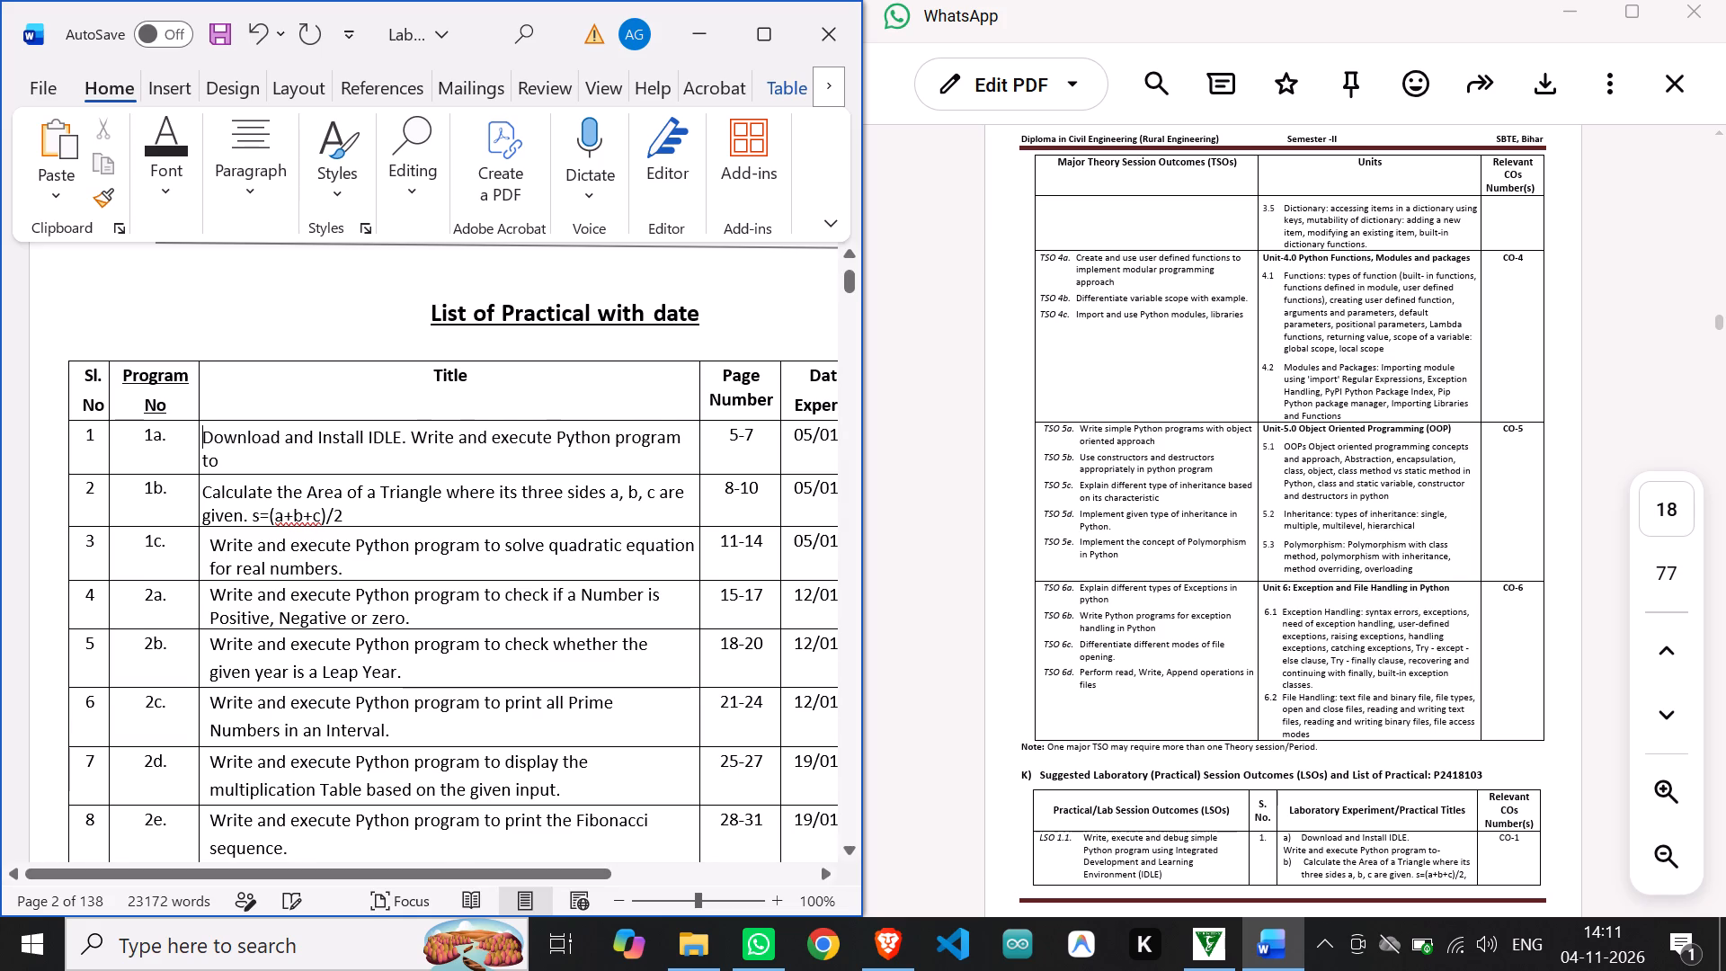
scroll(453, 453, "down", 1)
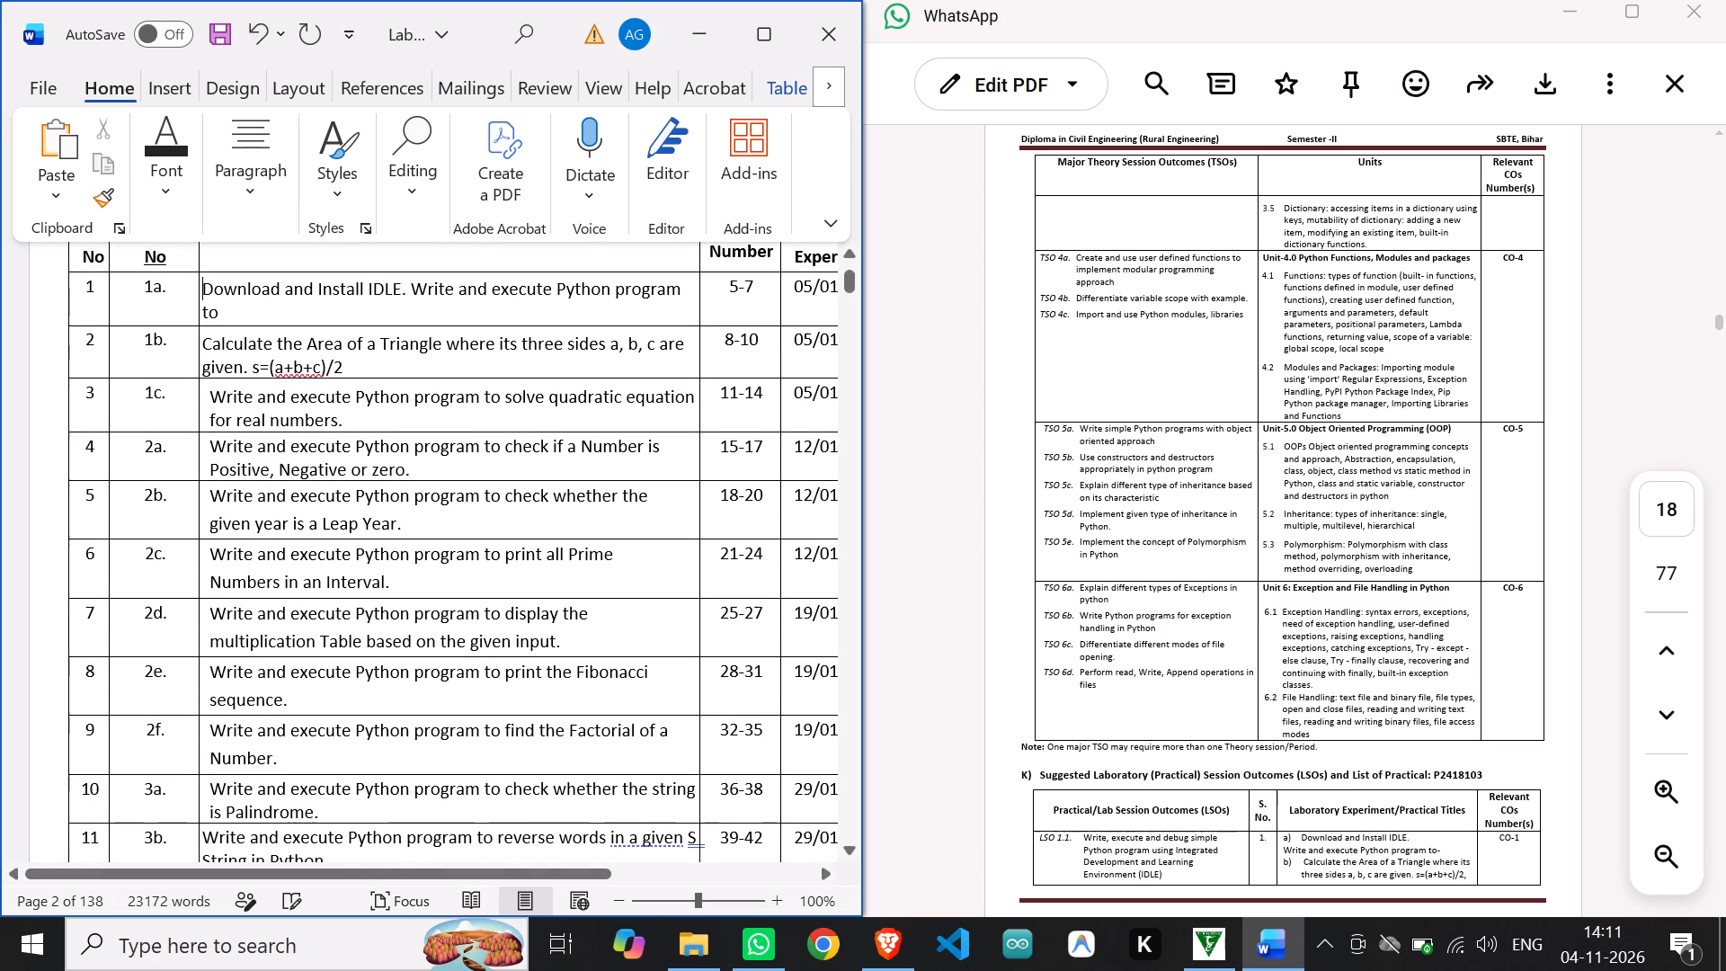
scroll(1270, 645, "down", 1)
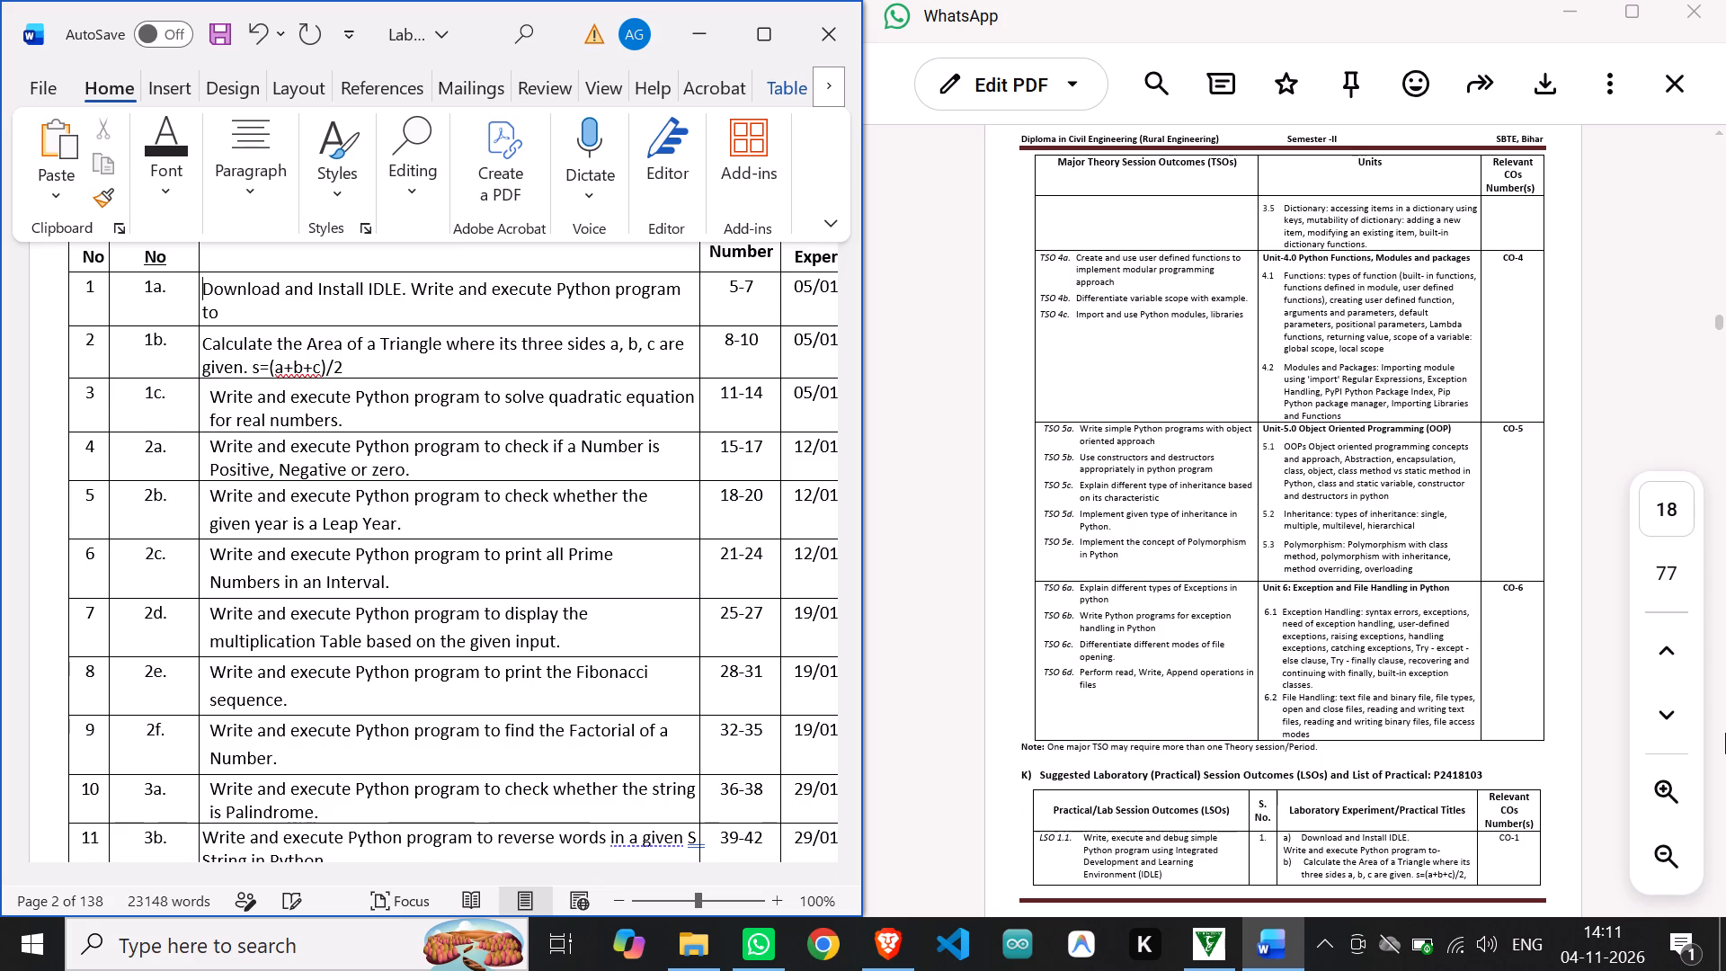
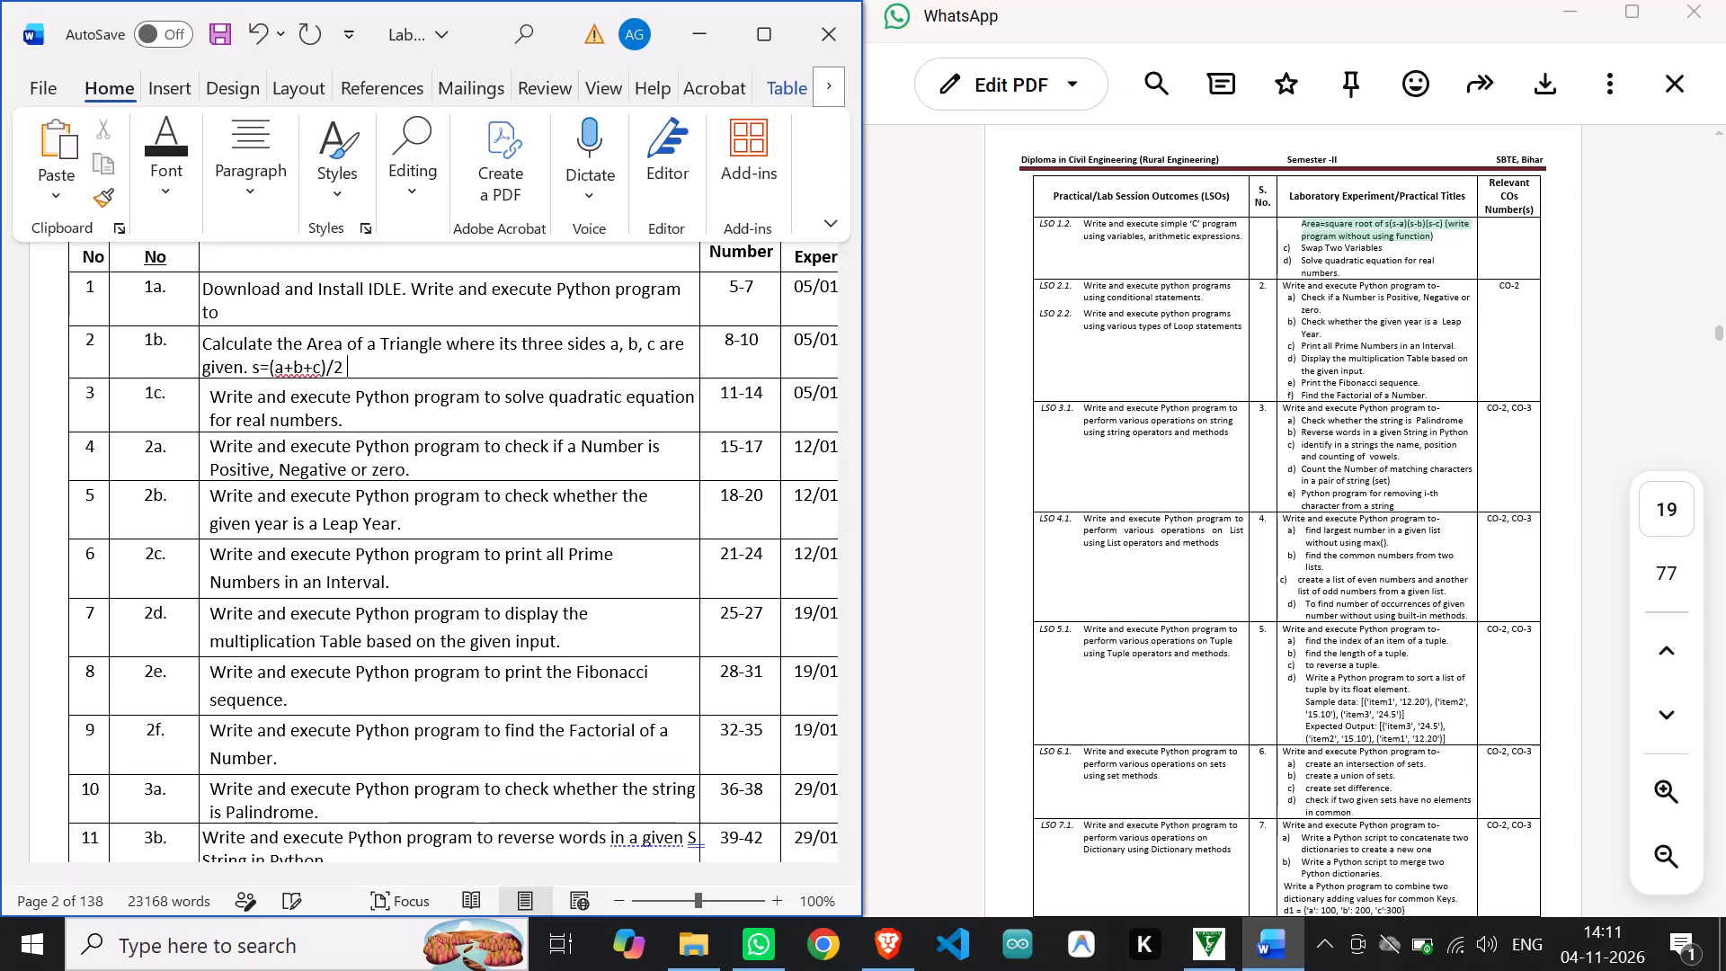
Complete program 1b's title by pasting the copied text "Area=square root of s(s-a)(s-b)(s-c) (write program without using function" after "s=(a+b+c)/2".
key("ctrl+v")
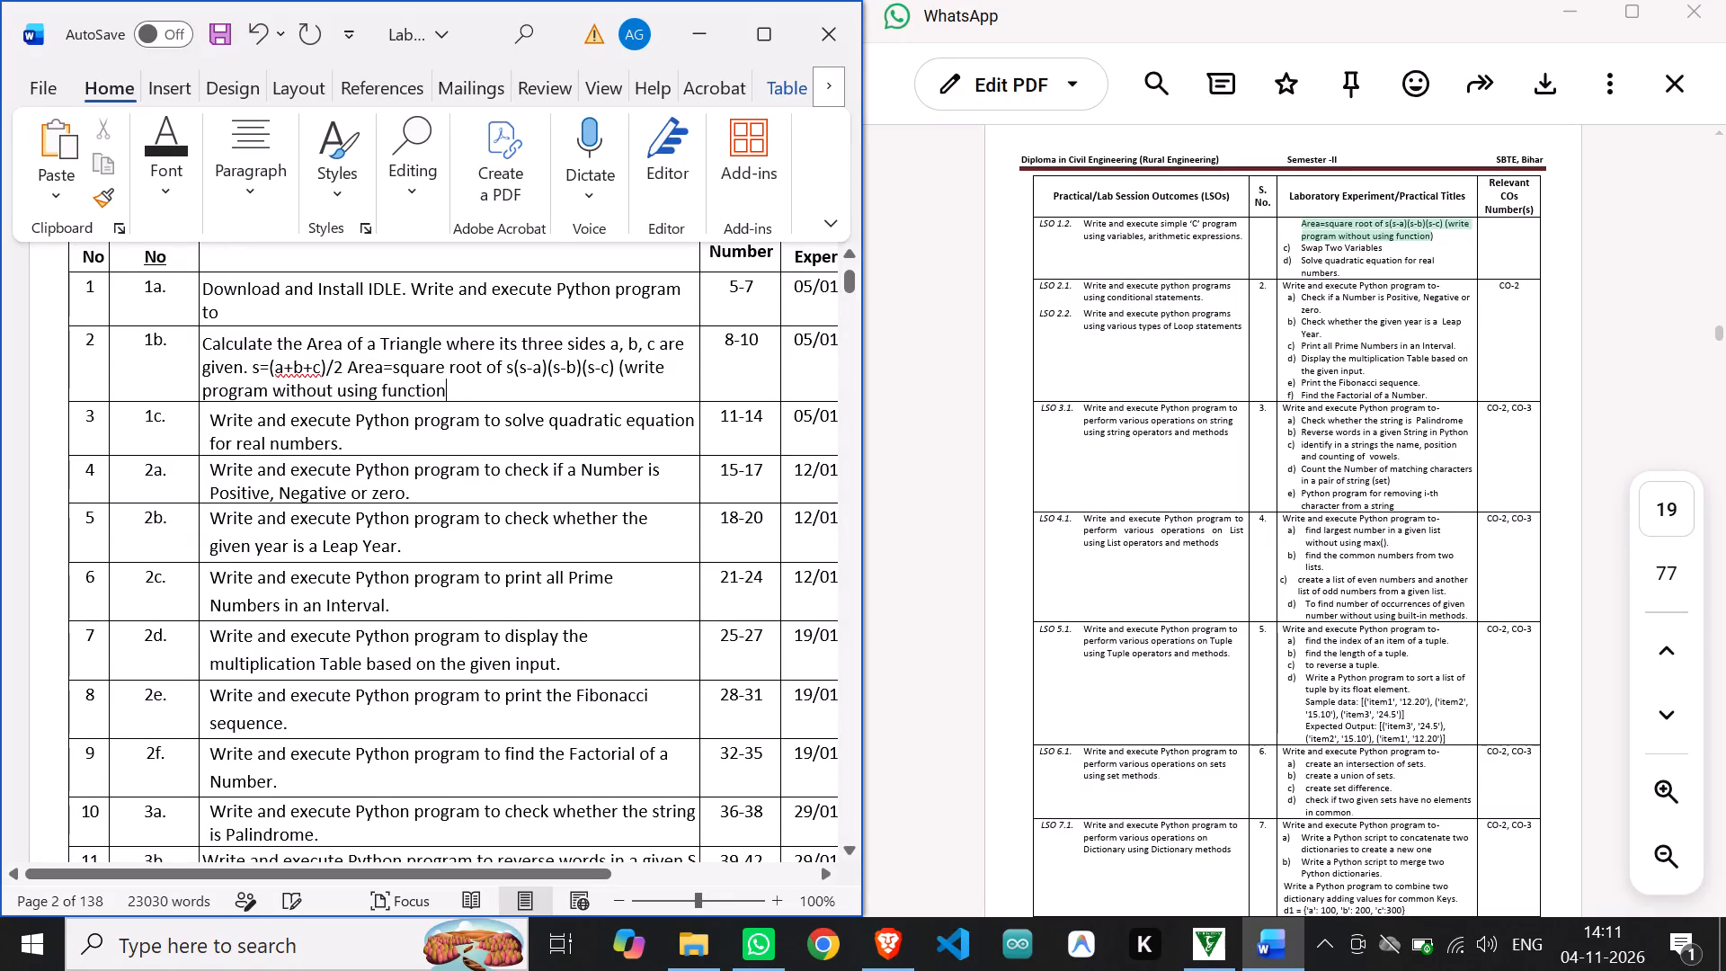
Clear the whole quadratic equation title from the program 1c row of the List of Practical.
scroll(490, 398, "down", 1)
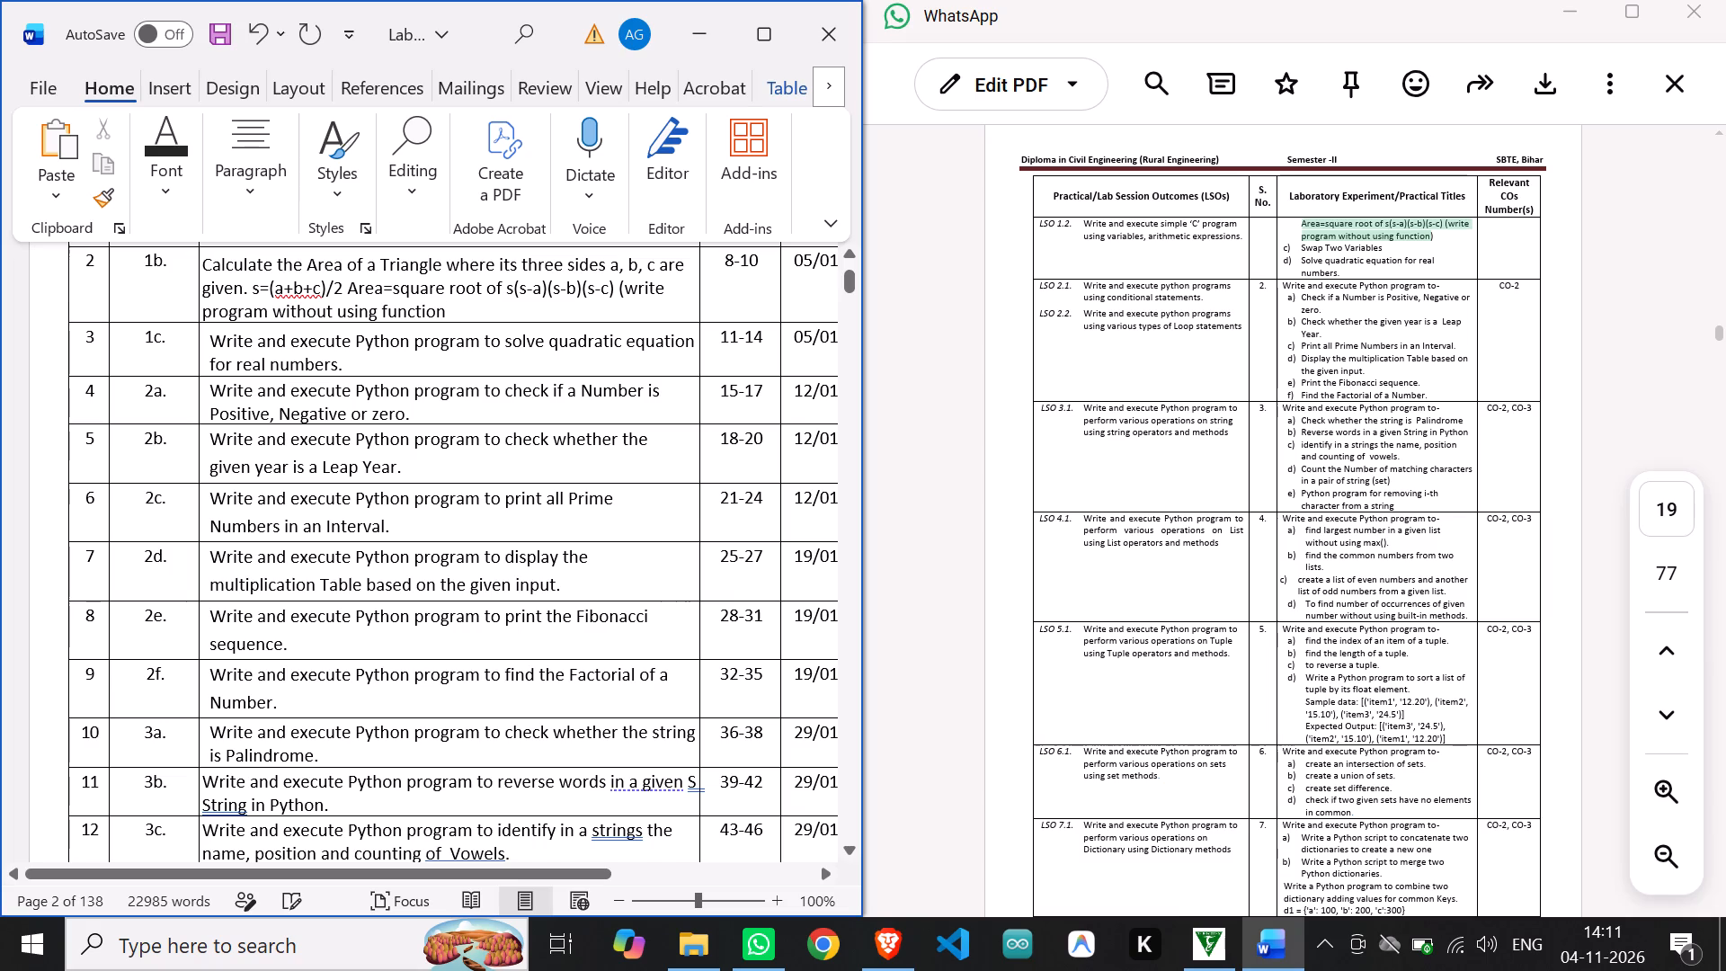
left_click(366, 361)
left_click_drag(366, 361, 218, 345)
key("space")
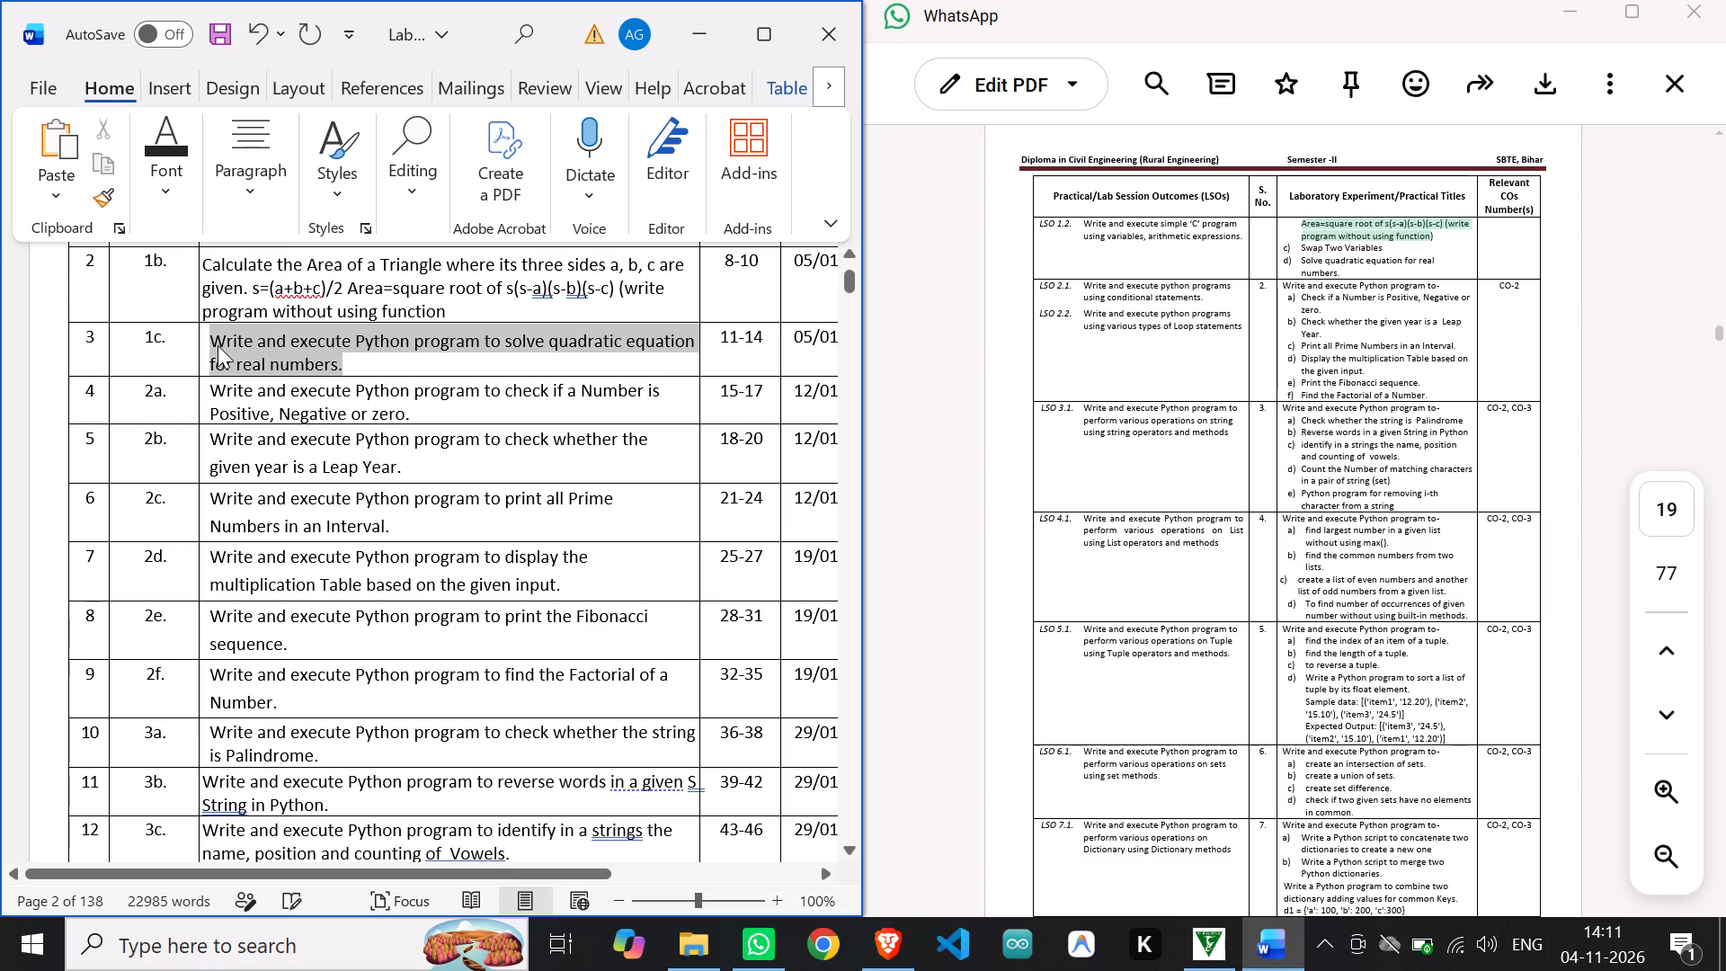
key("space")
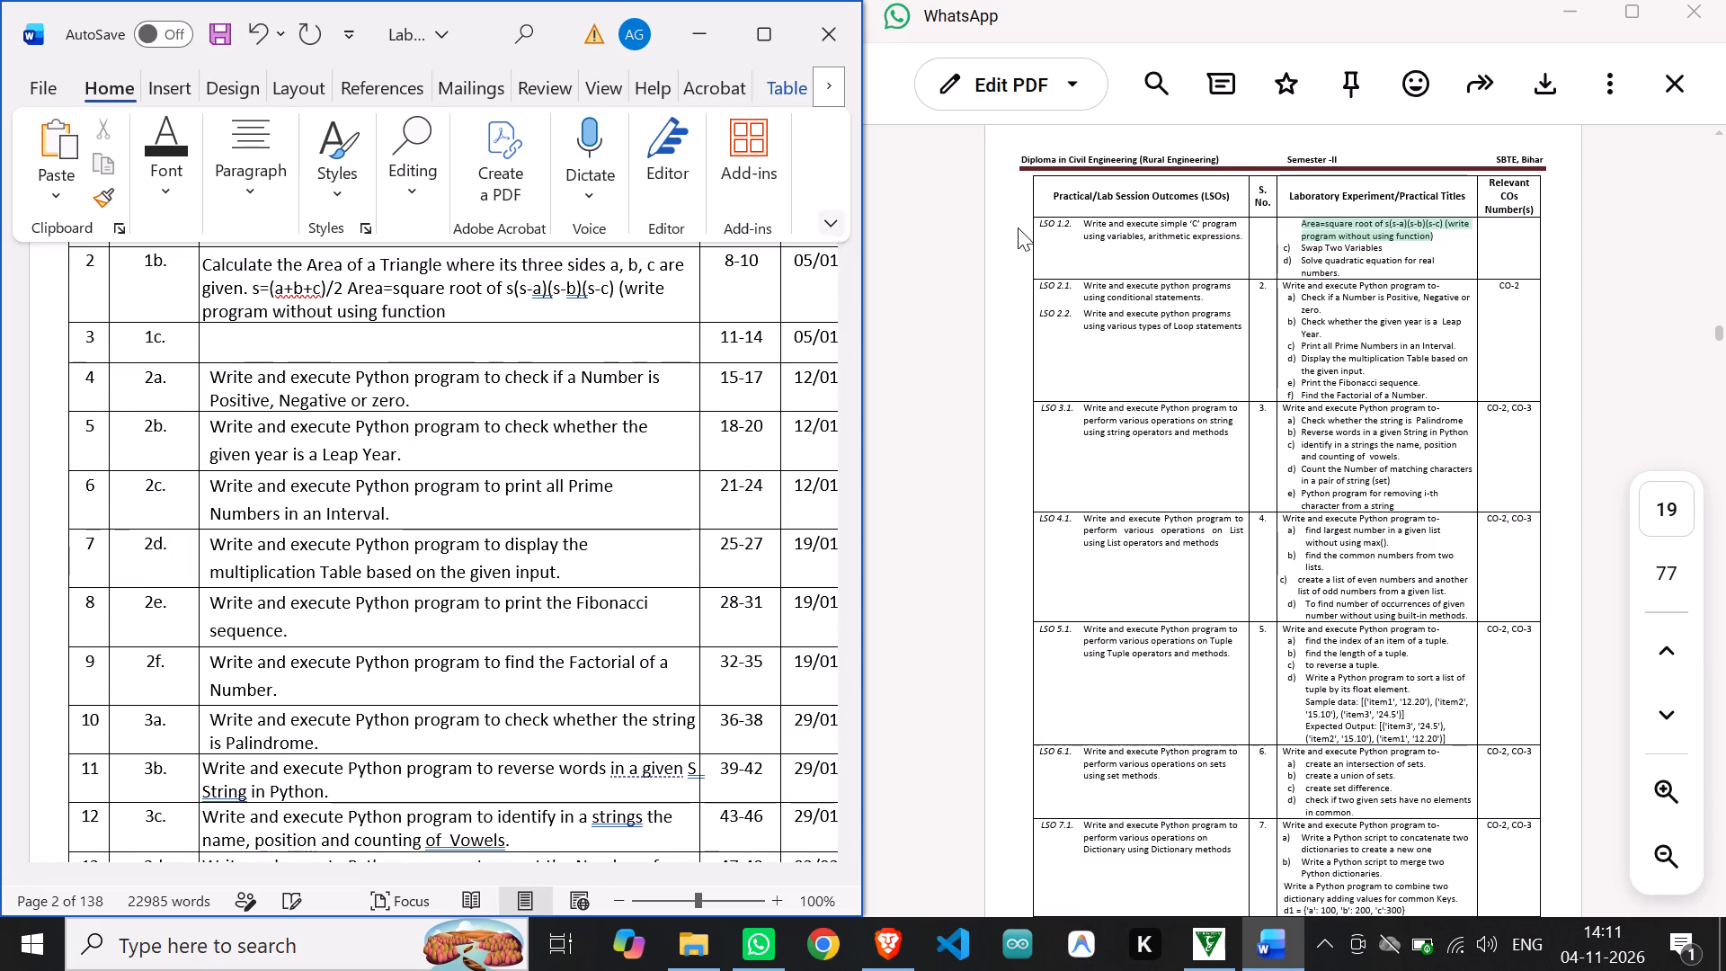
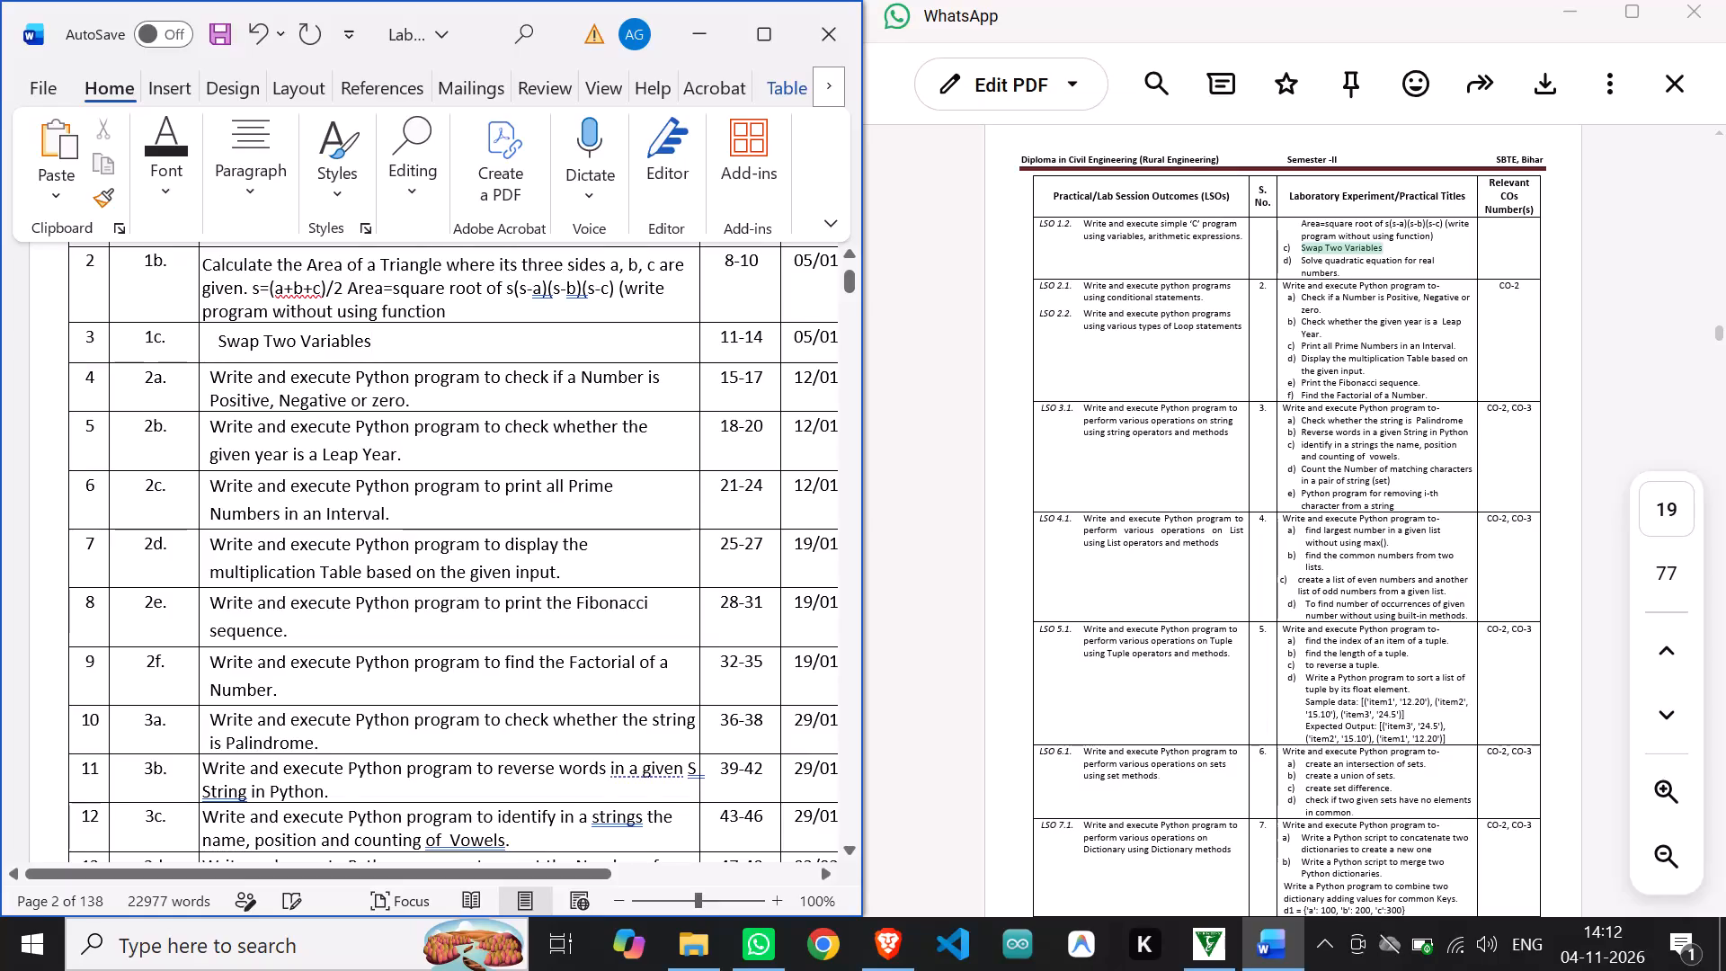
Remove the leading spaces before "Swap Two Variables" in program 1c's title so the text starts at the cell's edge.
left_click(218, 340)
key("BackSpace")
key("BackSpace")
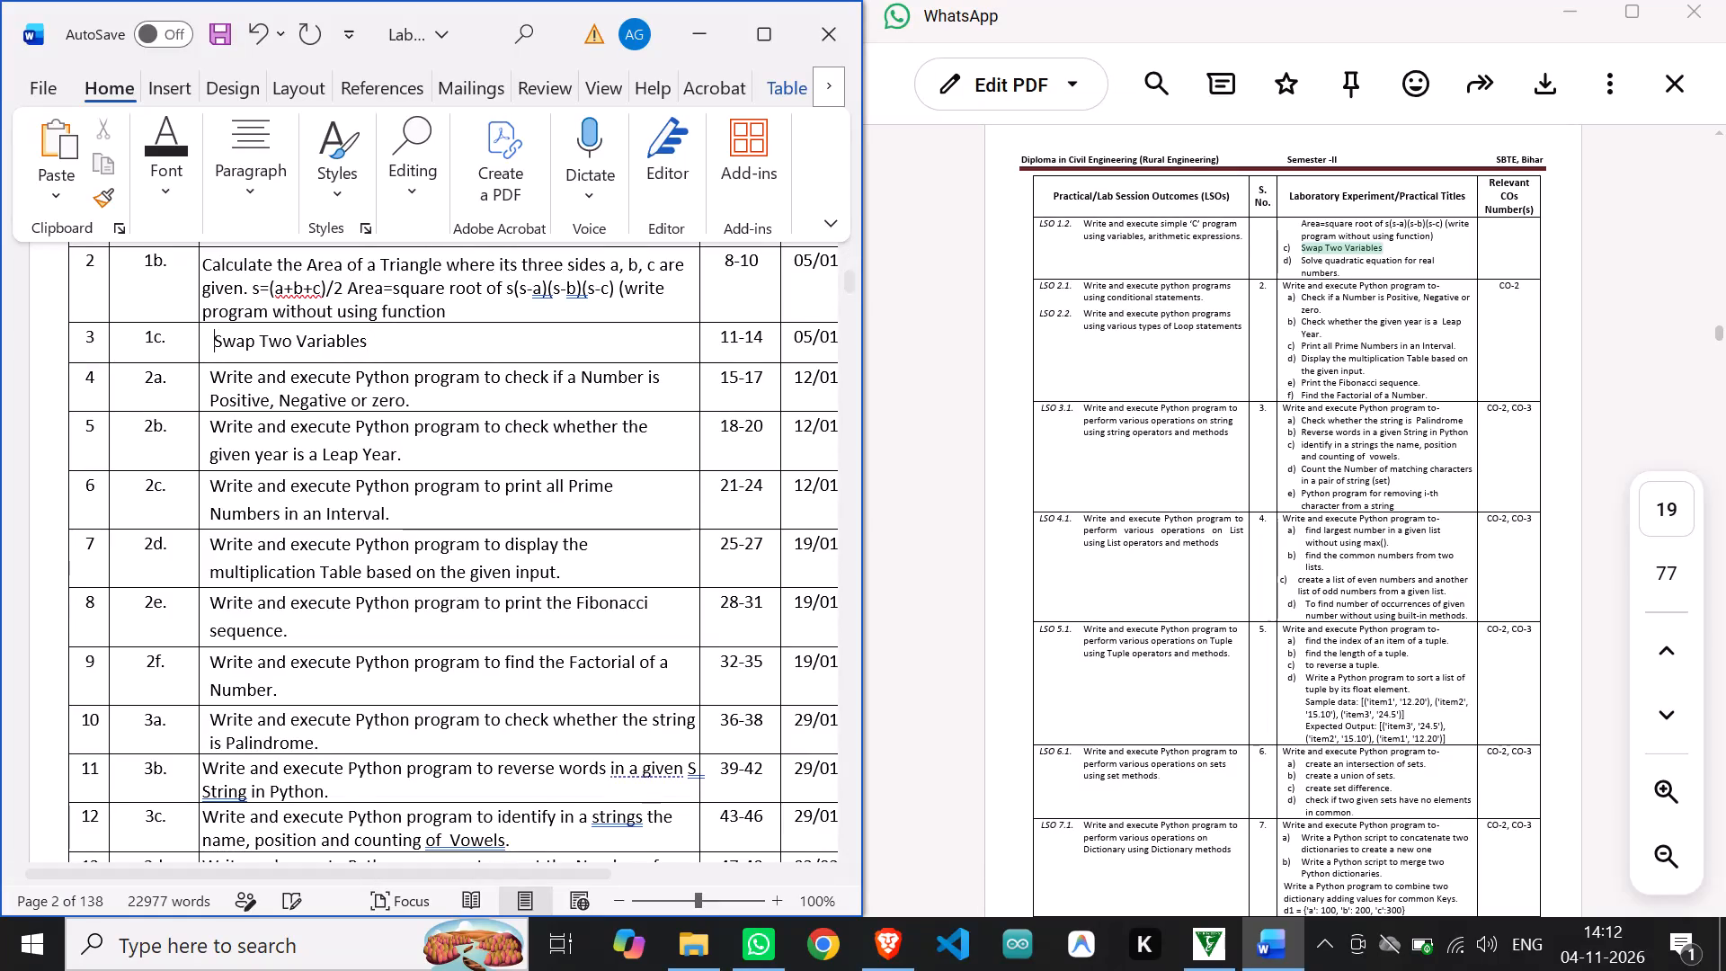
key("BackSpace")
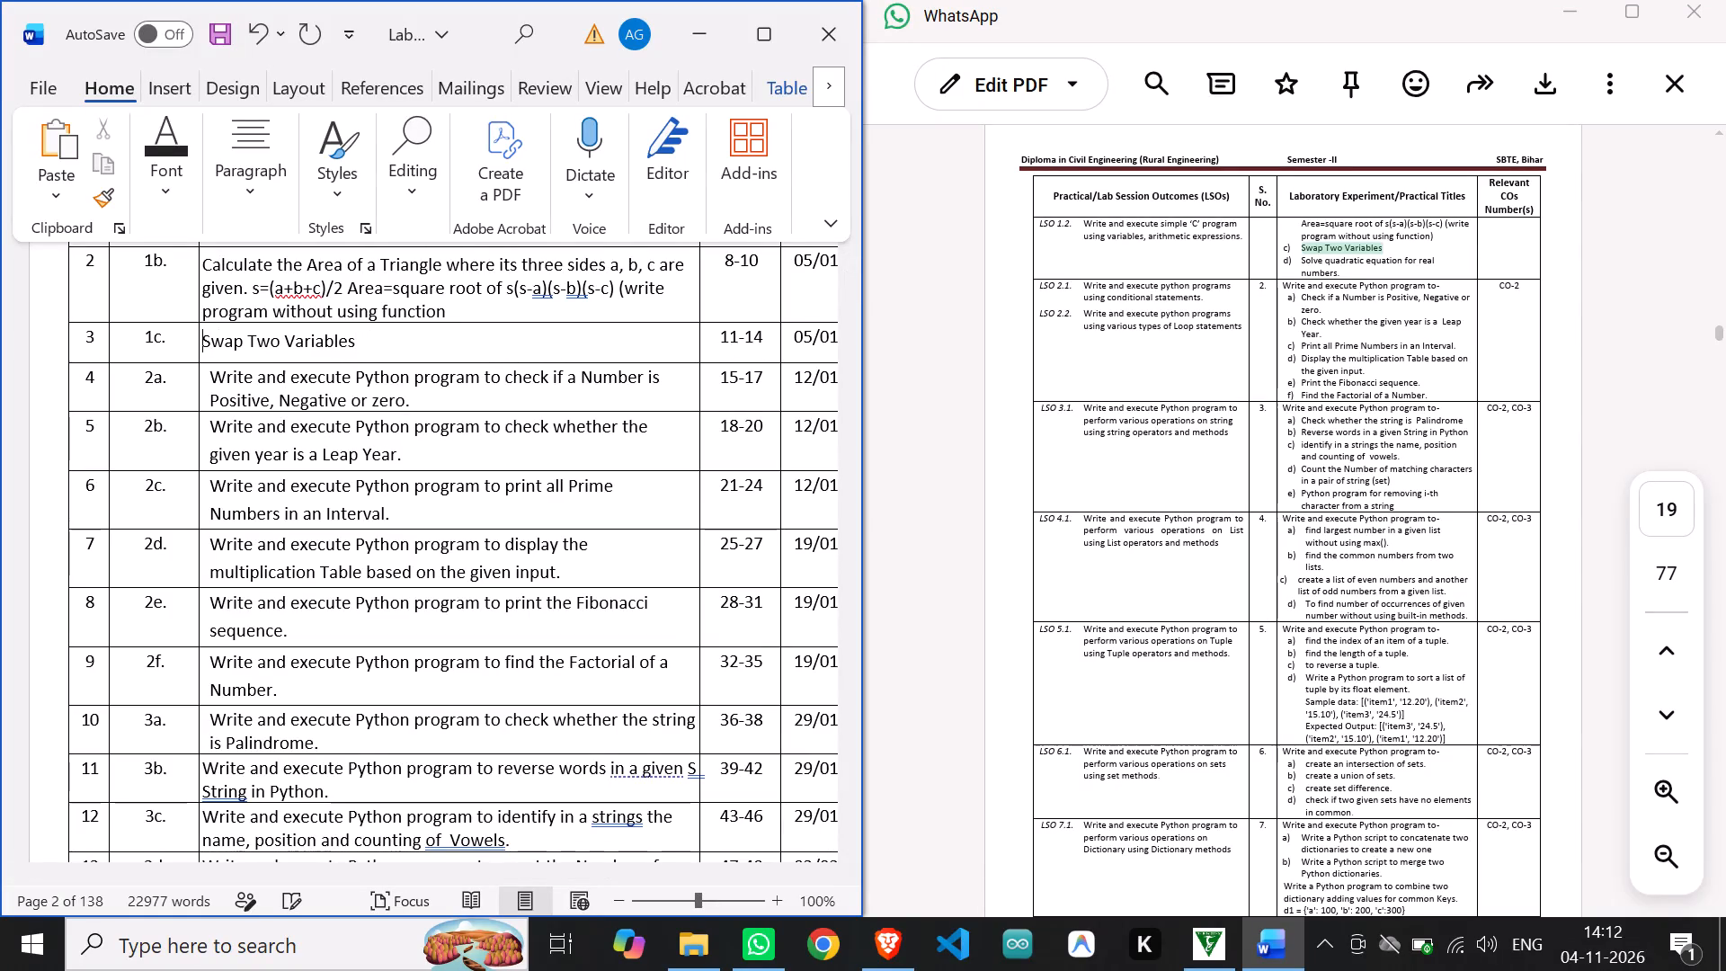
Delete the "2a" before the period in row 4's program number cell and insert two spaces.
left_click(163, 372)
key("BackSpace")
key("BackSpace")
key("BackSpace")
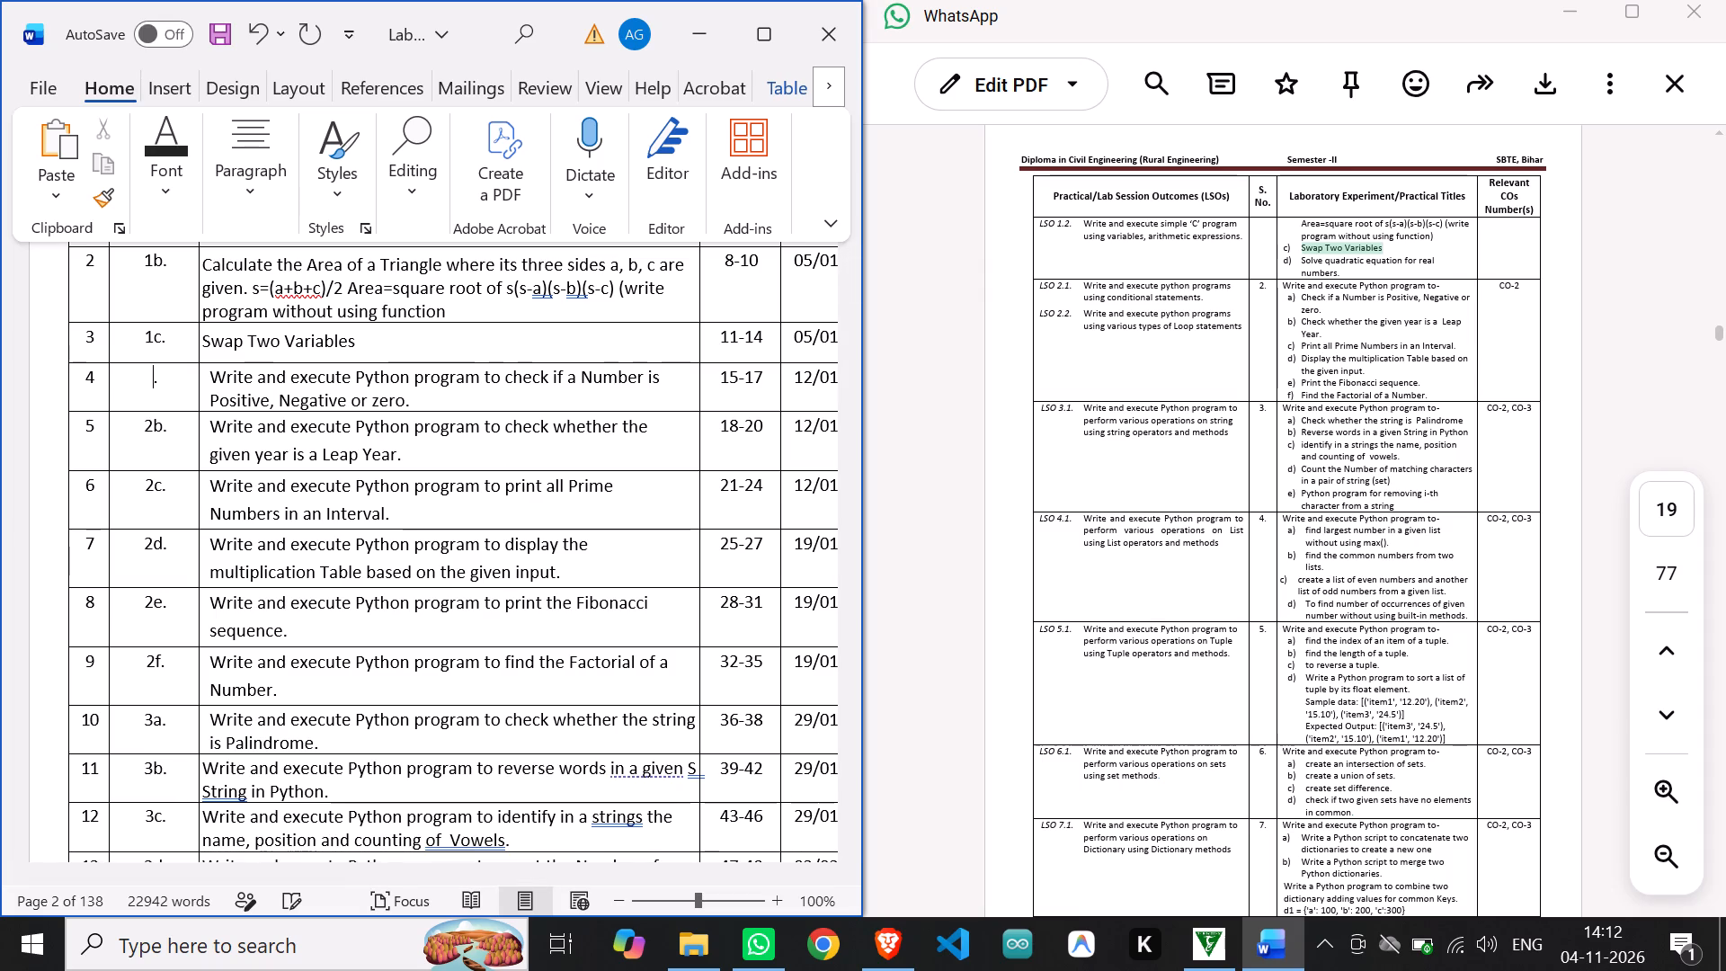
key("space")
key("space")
Restore the indent in the program number cell of serial number 4 and enter 1d before the period.
key("space")
key("space")
key("space")
key("ctrl+z")
key("ctrl+z")
key("2")
key("BackSpace")
key("1")
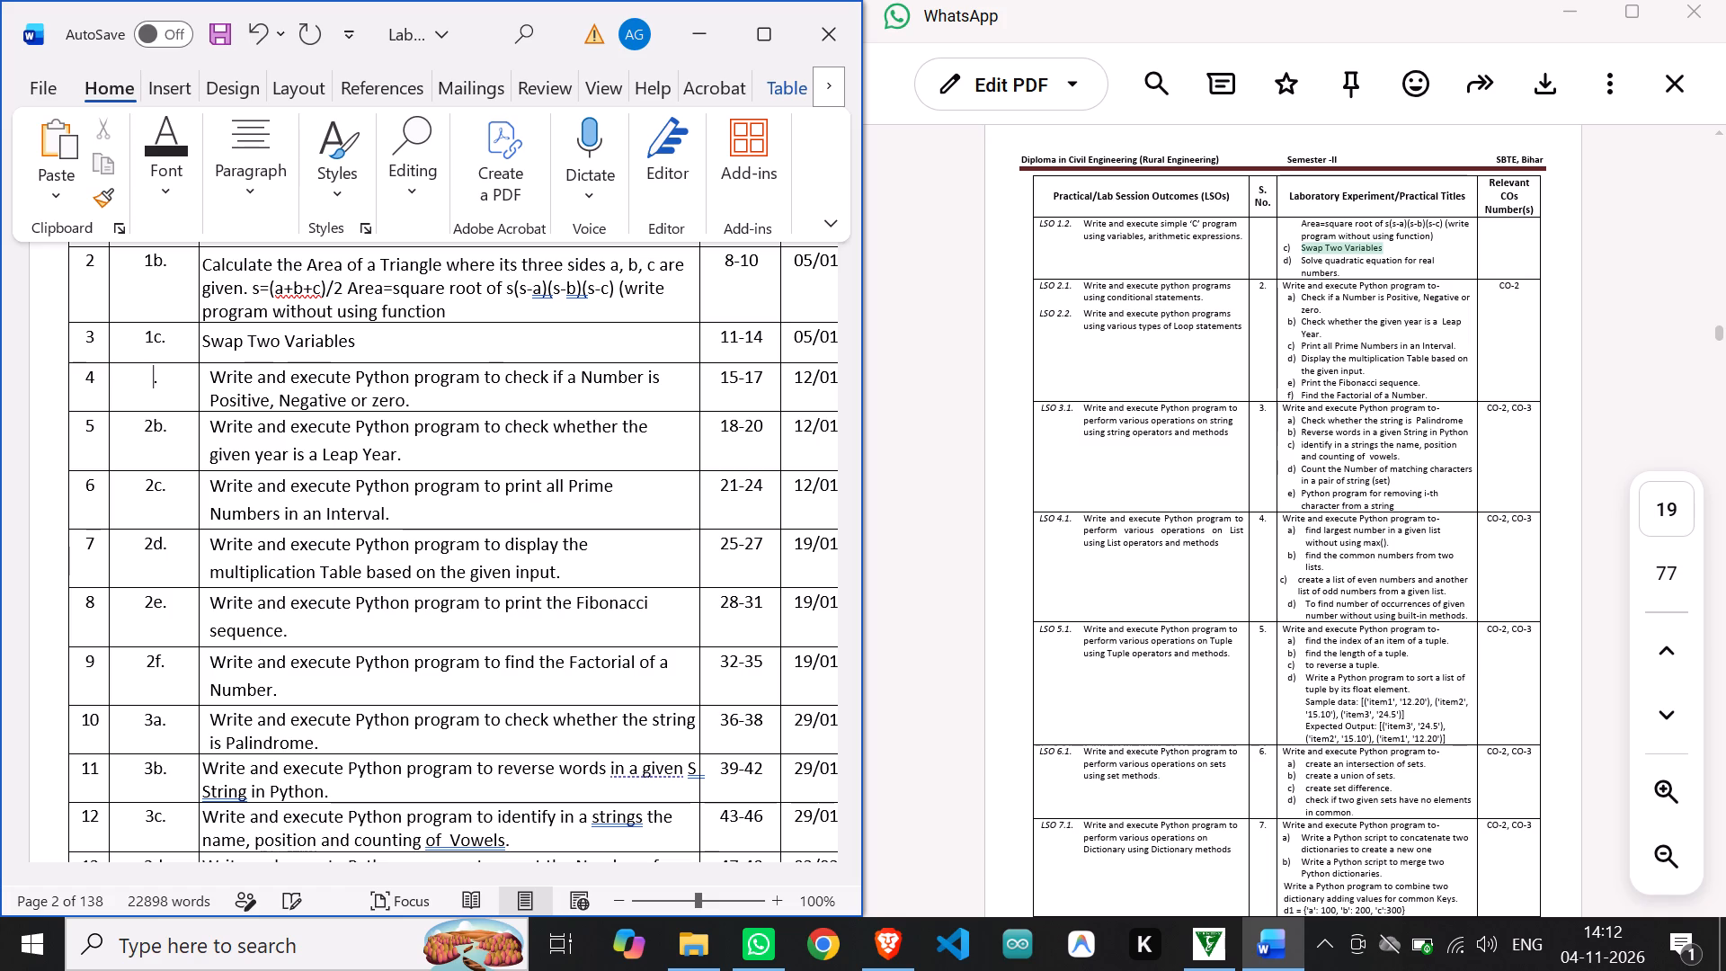
key("d")
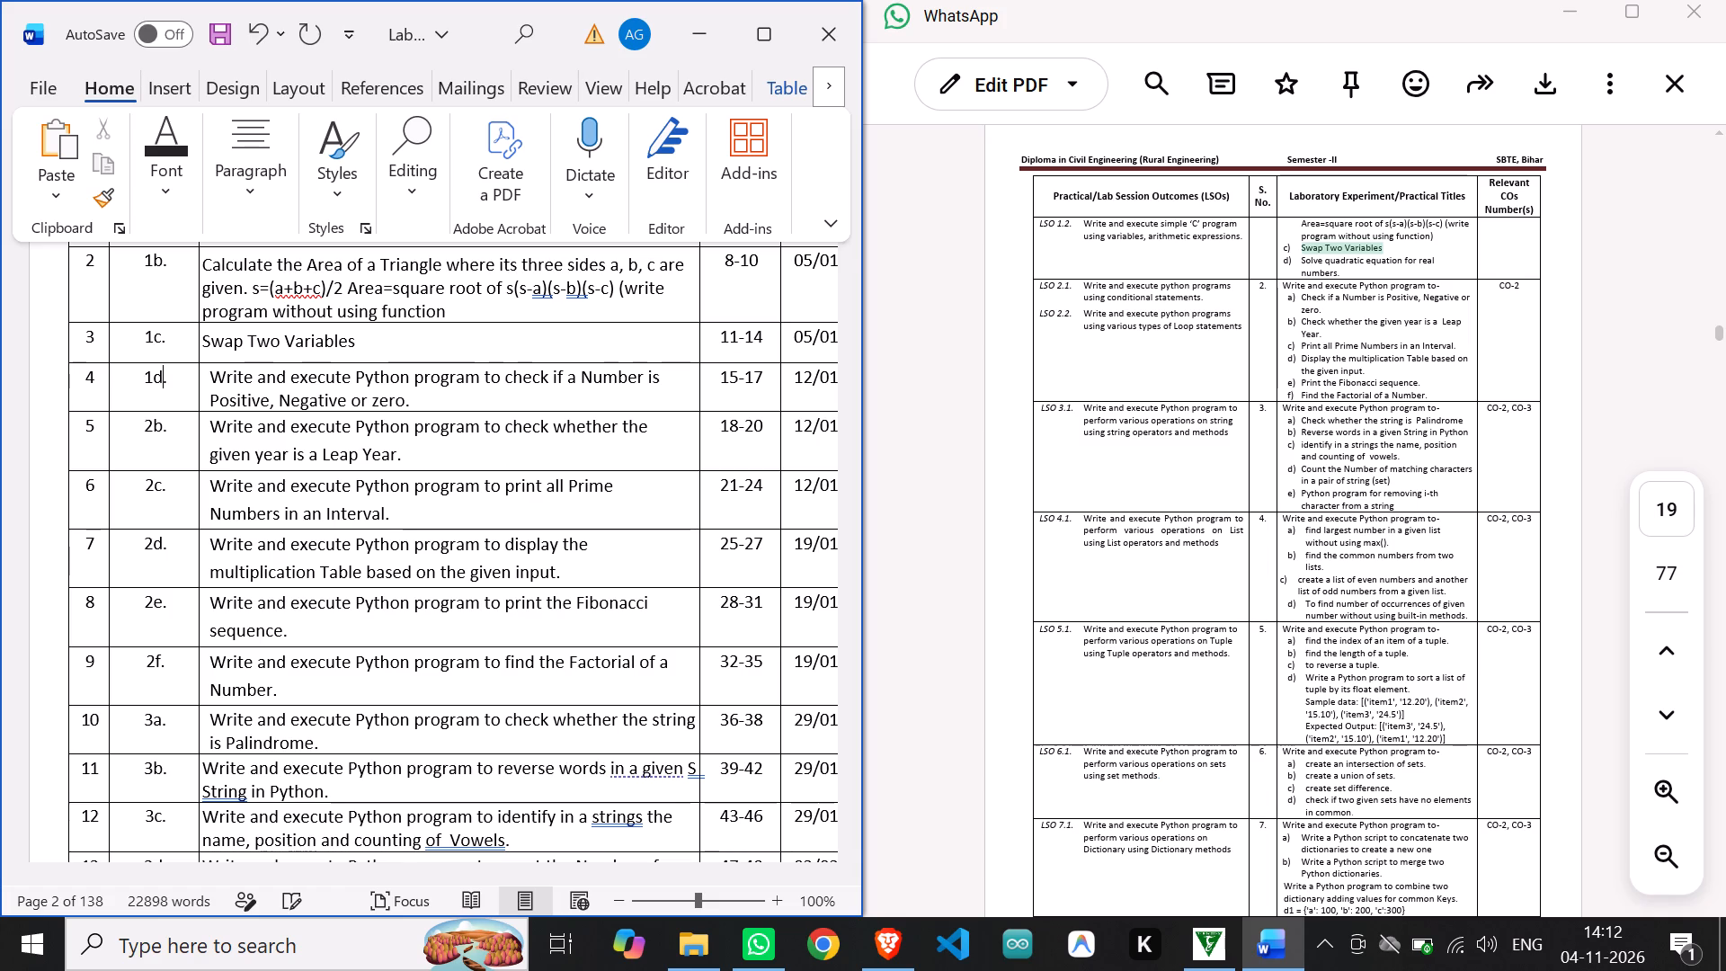
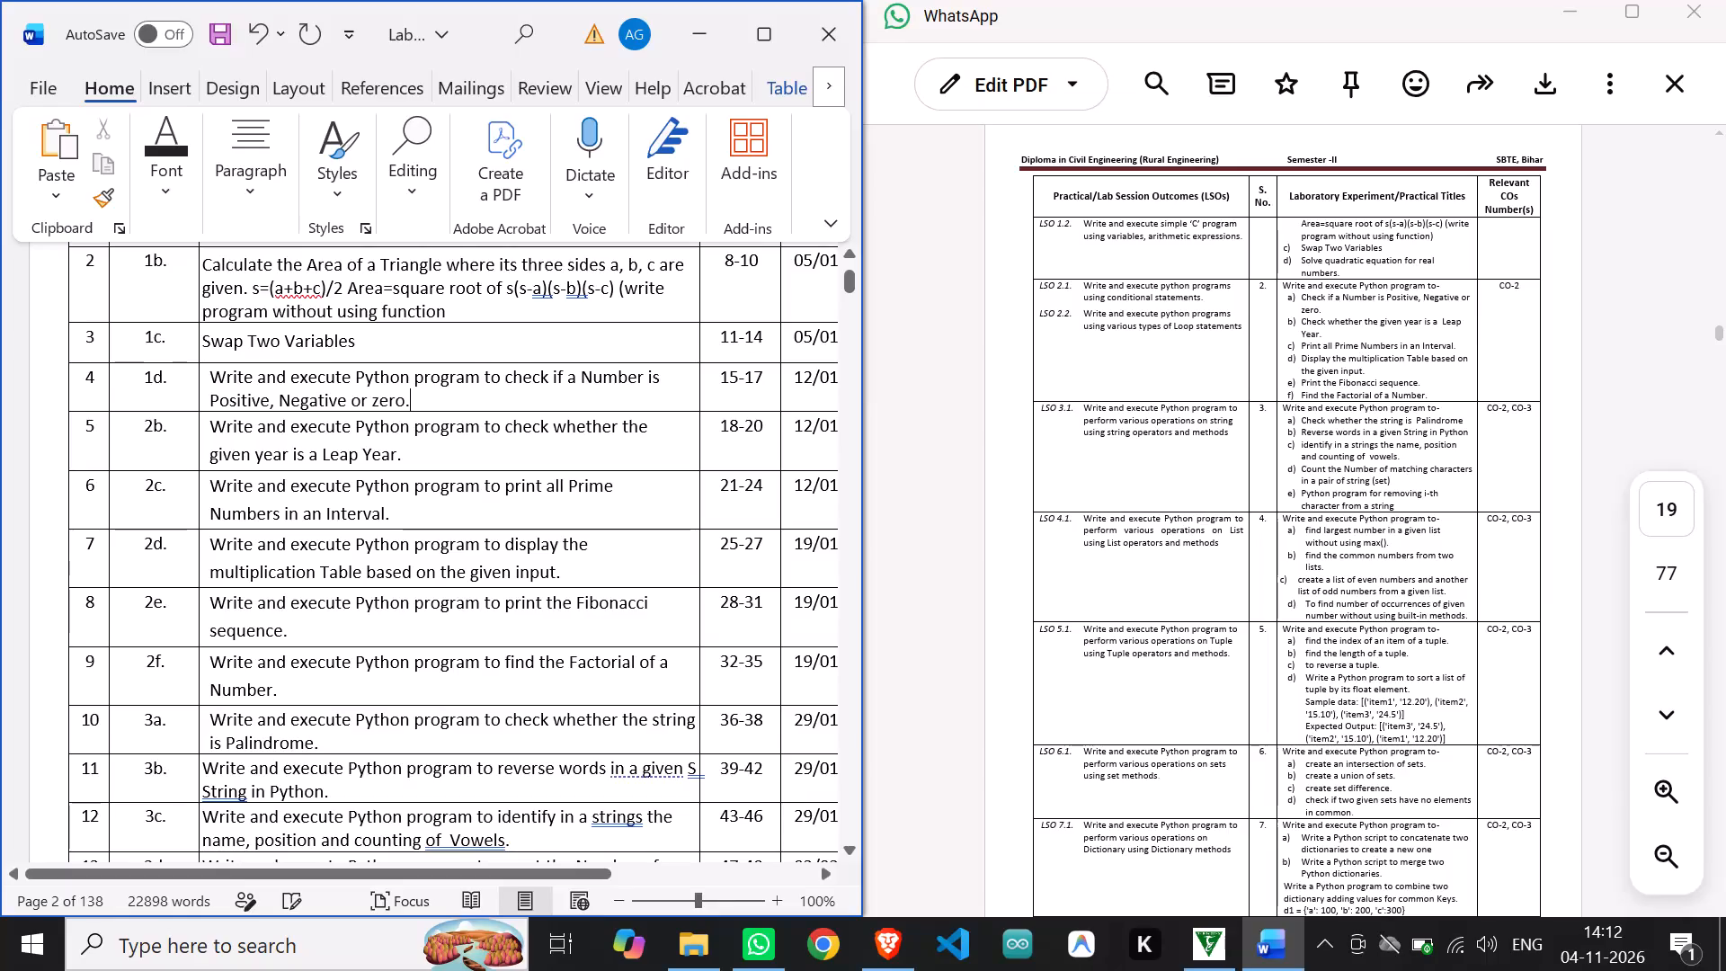
Replace the title of serial number 4 in the practical list with the copied text "Solve quadratic equation for real numbers".
left_click_drag(412, 405, 214, 379)
key("space")
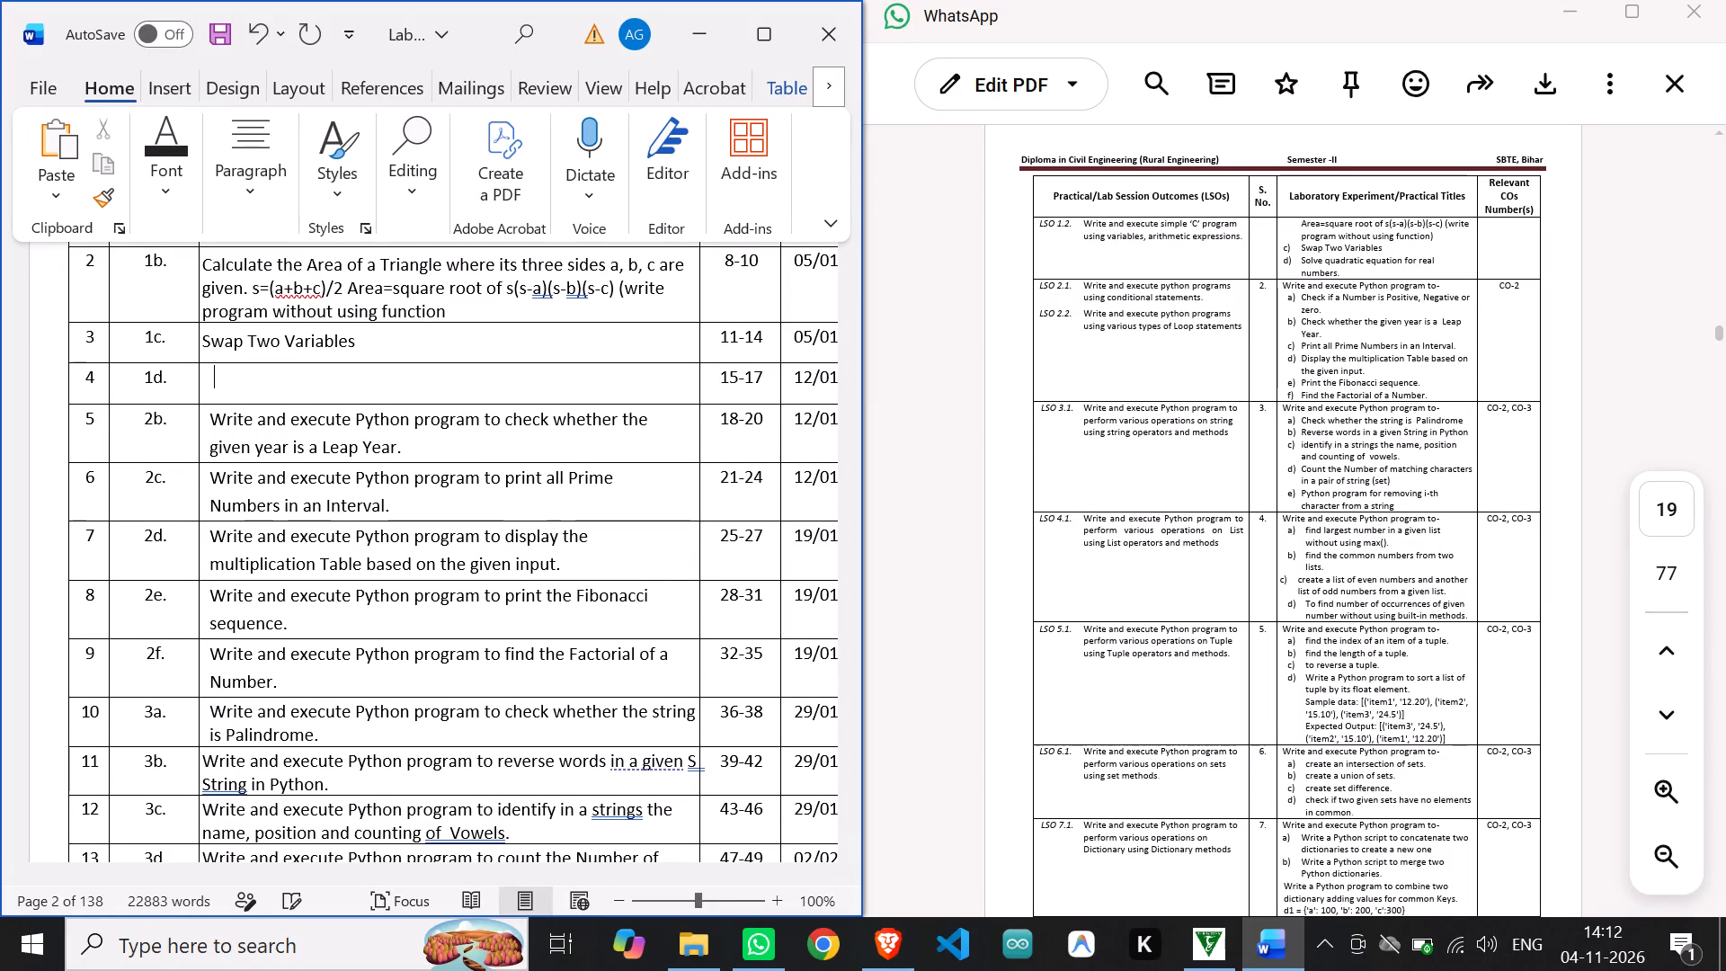
key("ctrl+v")
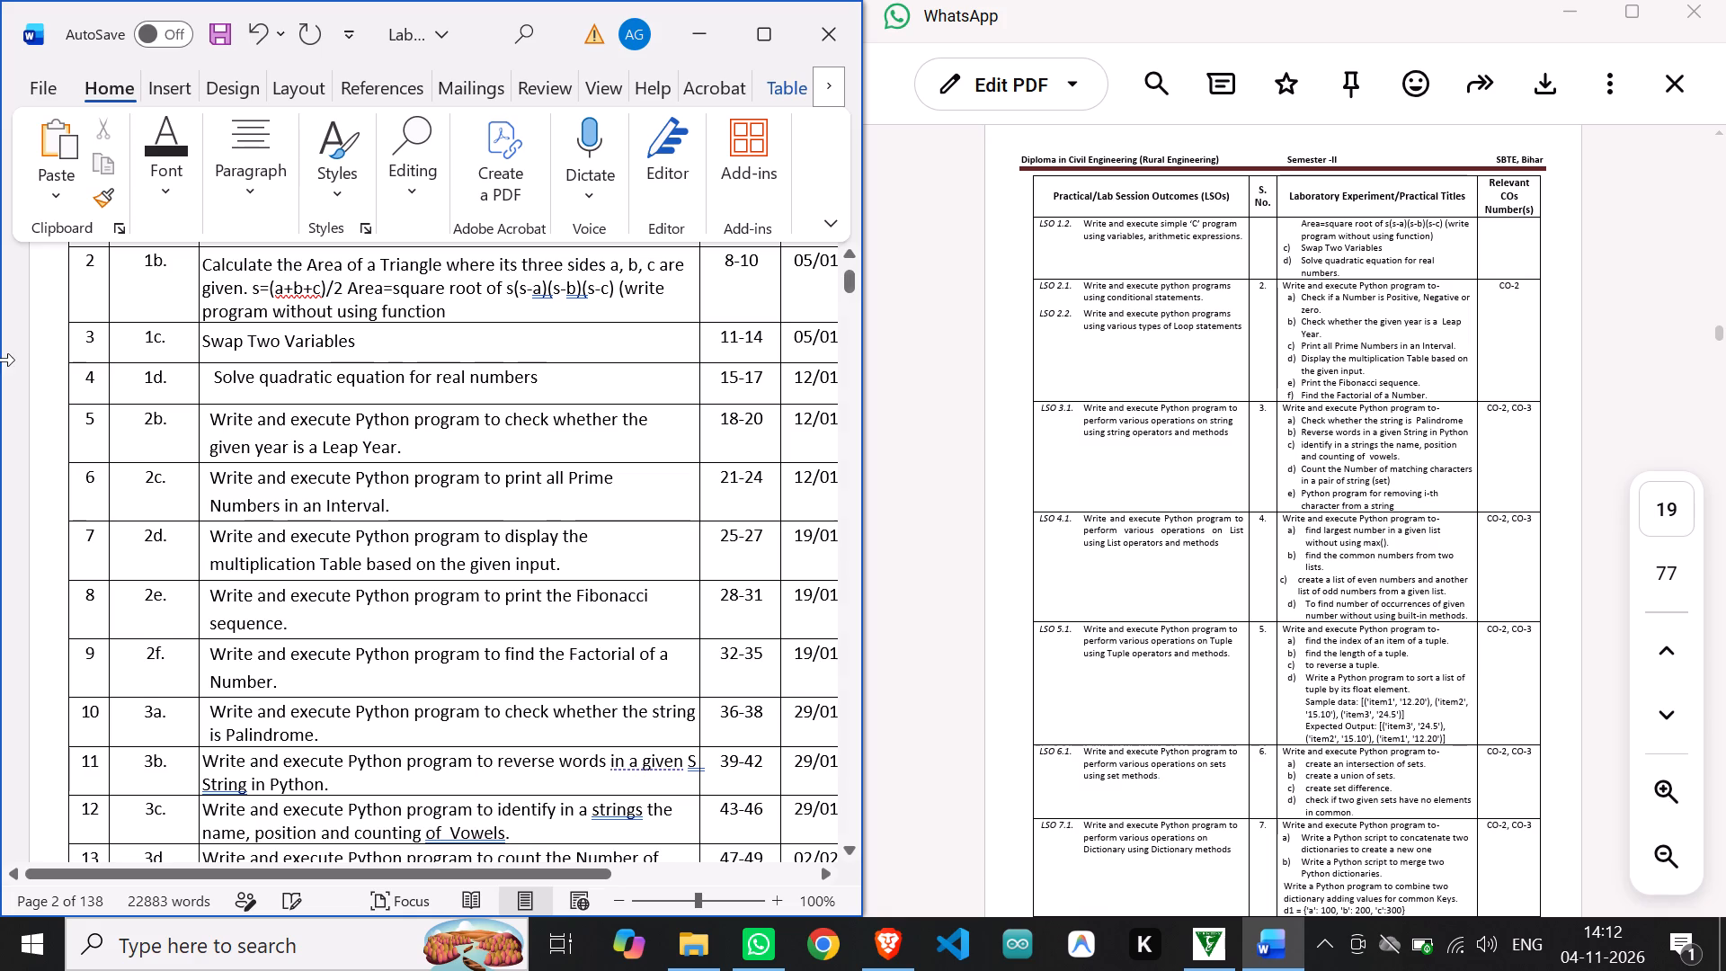
Remove the indent before the quadratic equation title in the row of serial number 4.
left_click(223, 371)
scroll(349, 352, "up", 2)
scroll(349, 352, "down", 1)
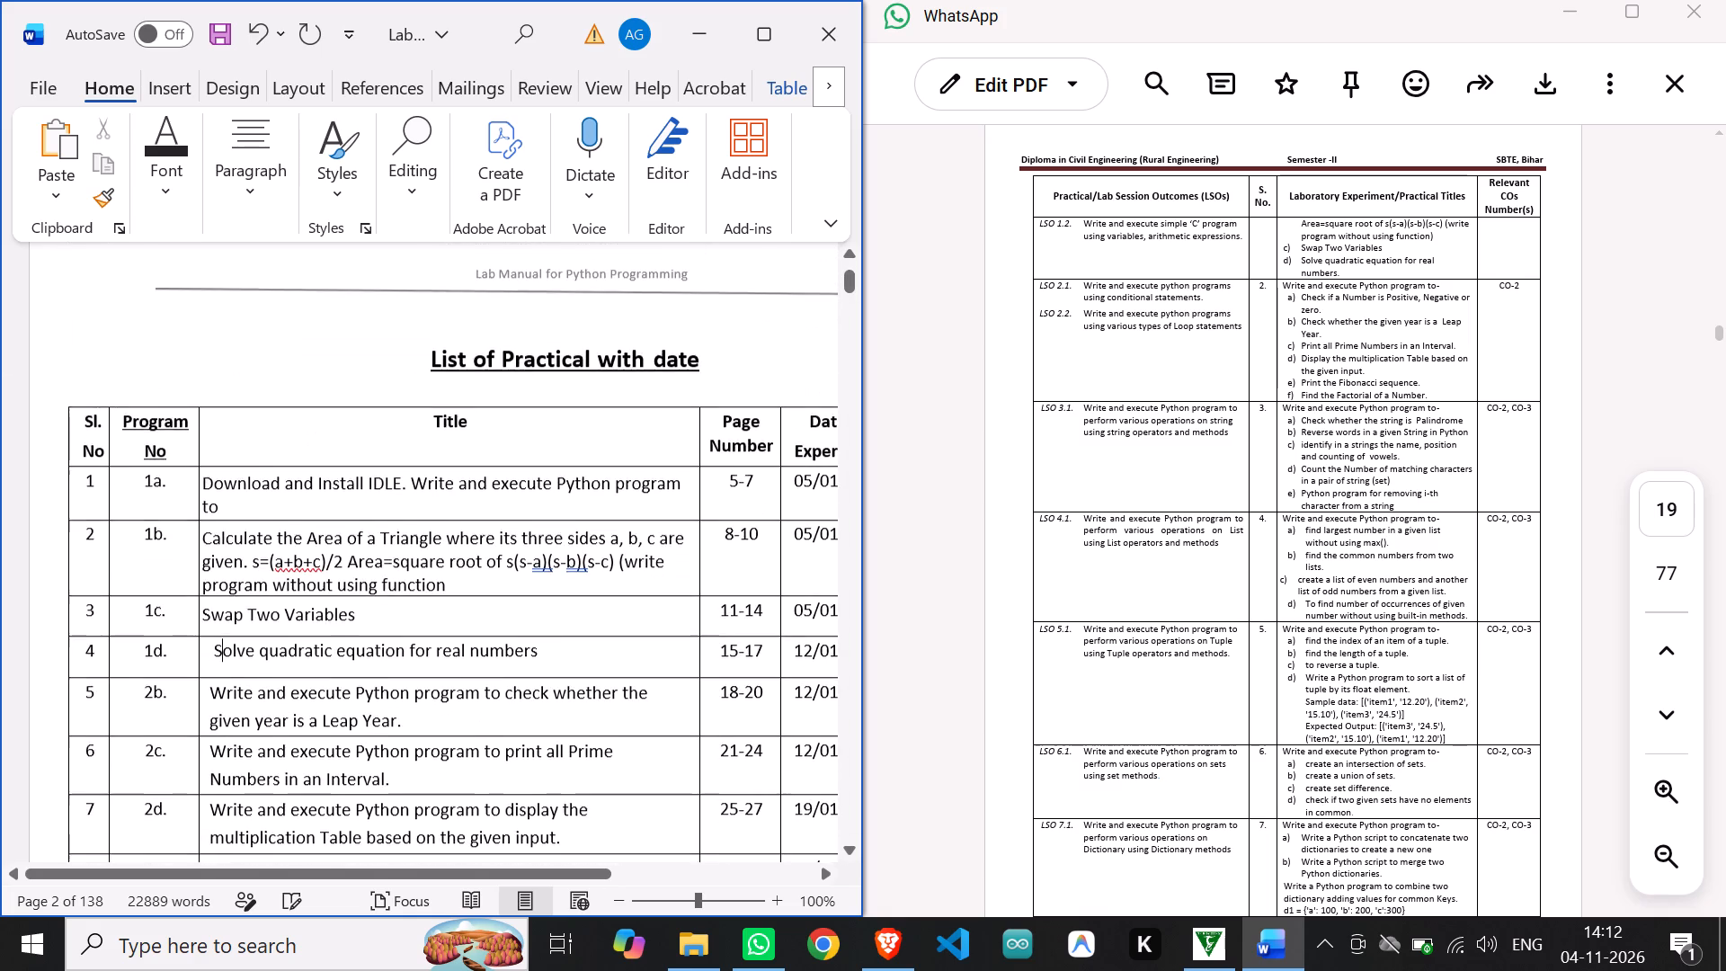
scroll(349, 352, "down", 2)
scroll(266, 325, "up", 1)
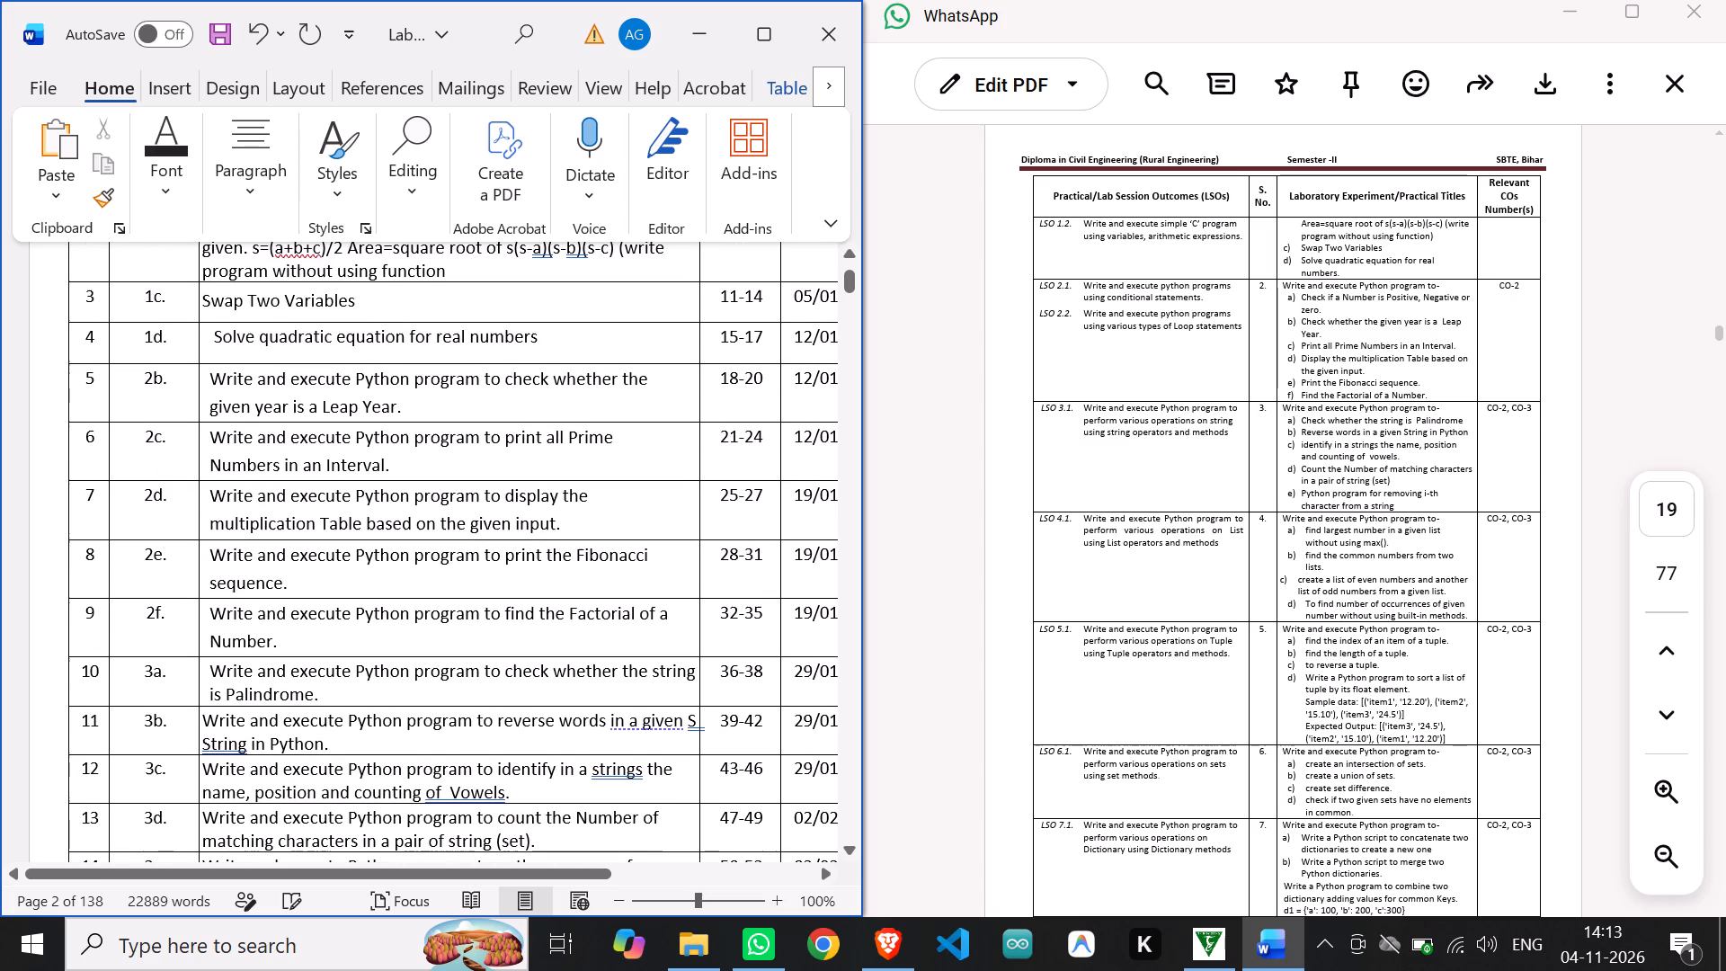
left_click(211, 334)
key("BackSpace")
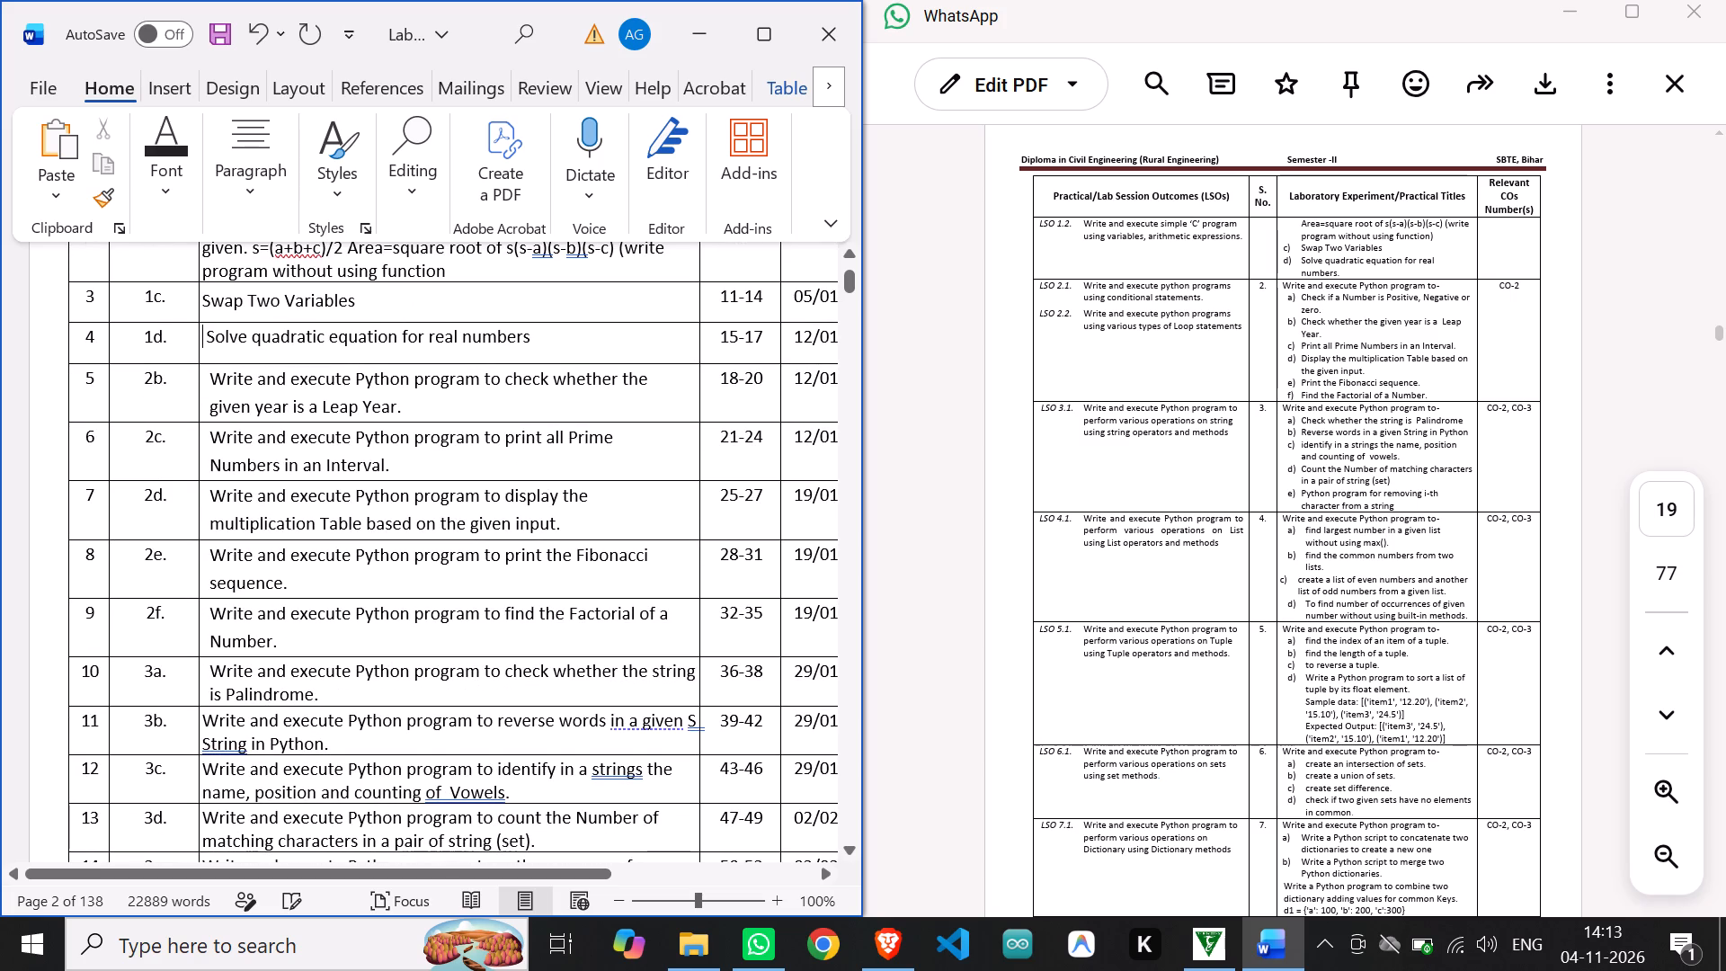
Delete the extra space before "Solve quadratic equation for real numbers" in the row of serial number 4.
left_click(206, 334)
key("BackSpace")
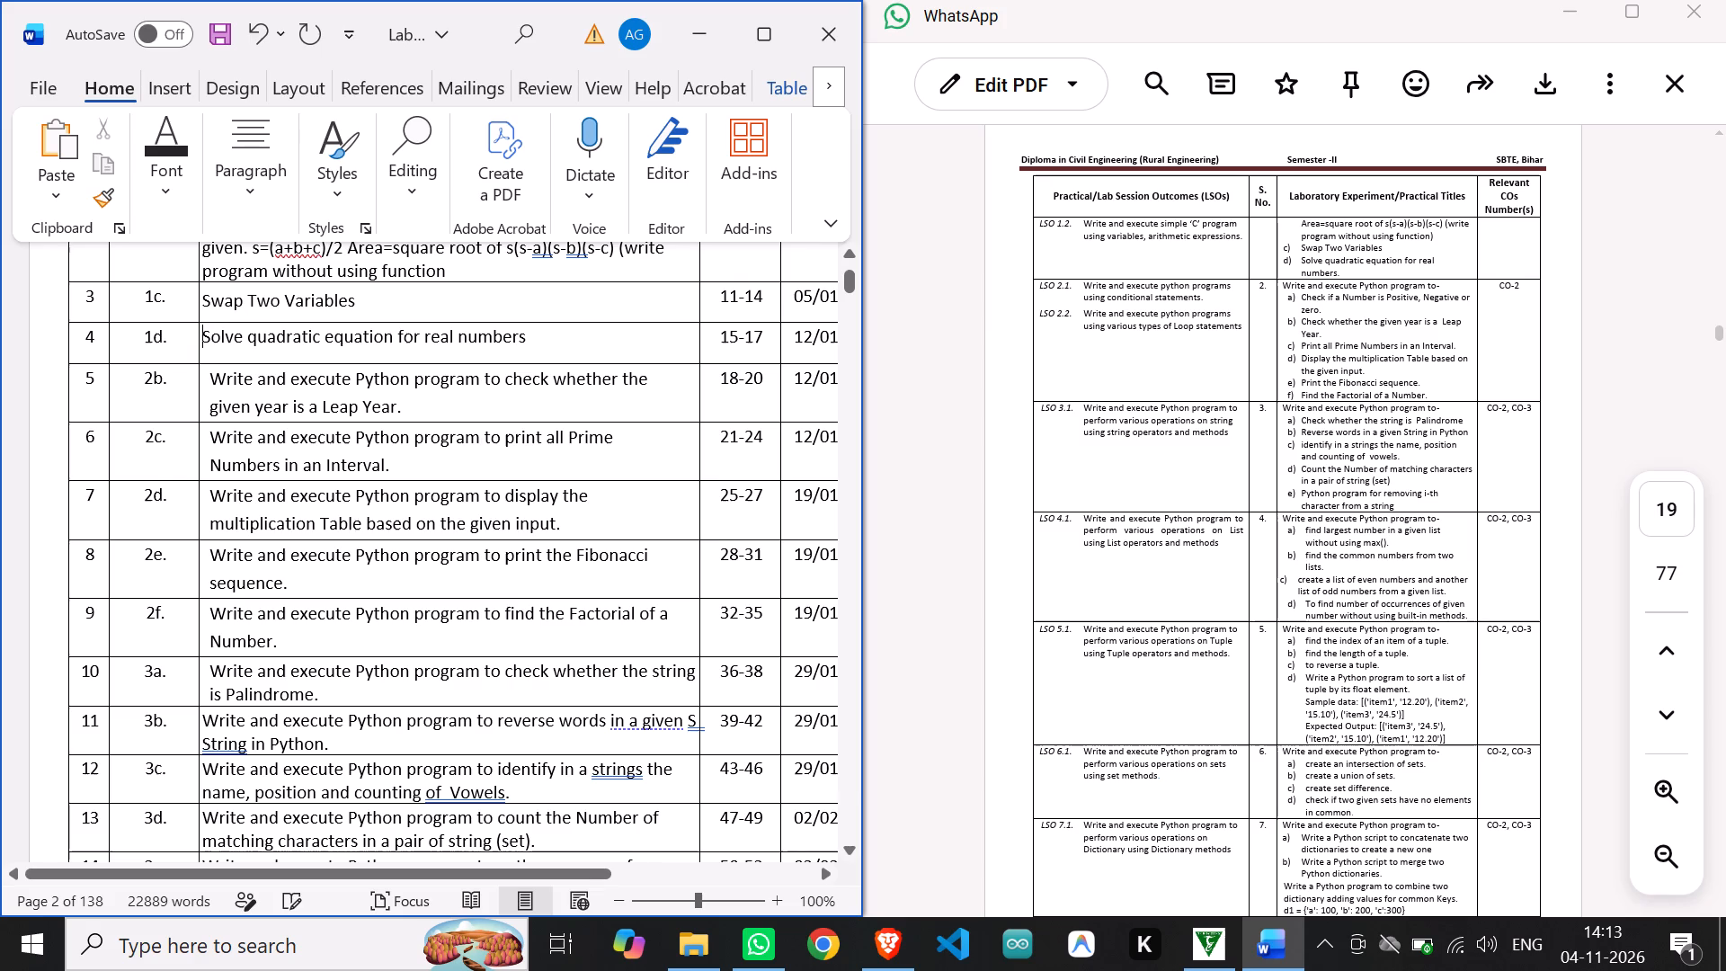
Change the program number of serial number 5 in the practical list to 2a.
left_click(168, 384)
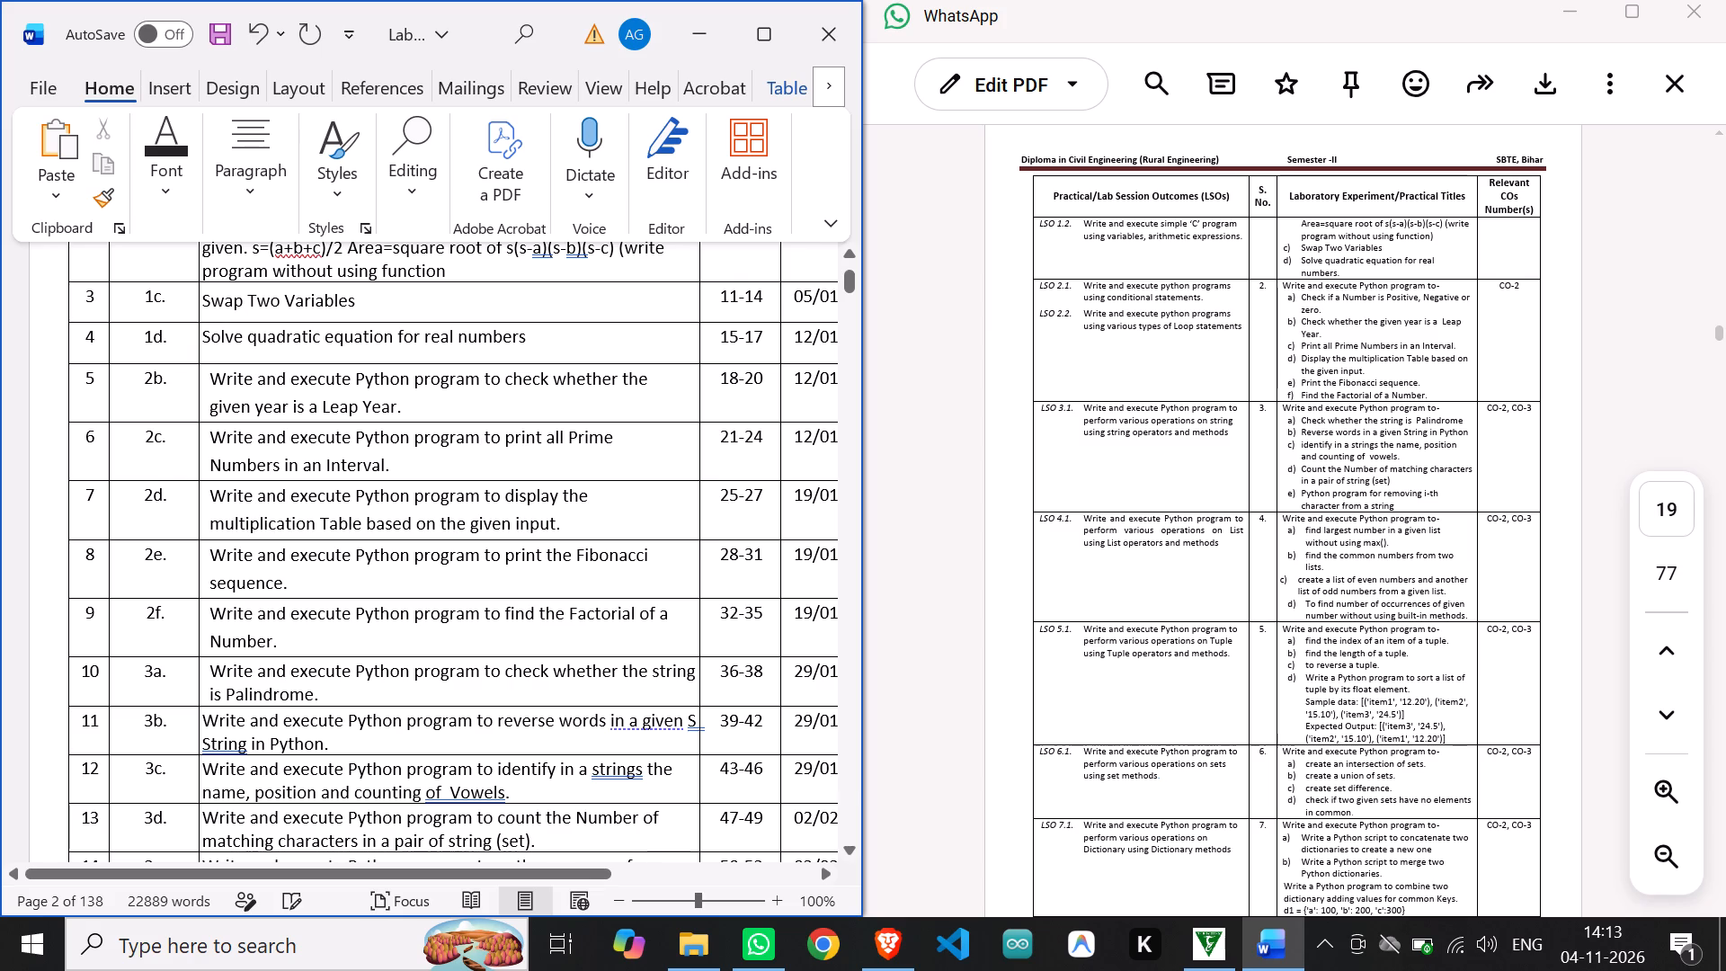
key("BackSpace")
key("BackSpace")
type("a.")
Clear the existing Leap Year program title in the row of serial number 5.
left_click_drag(405, 401, 207, 373)
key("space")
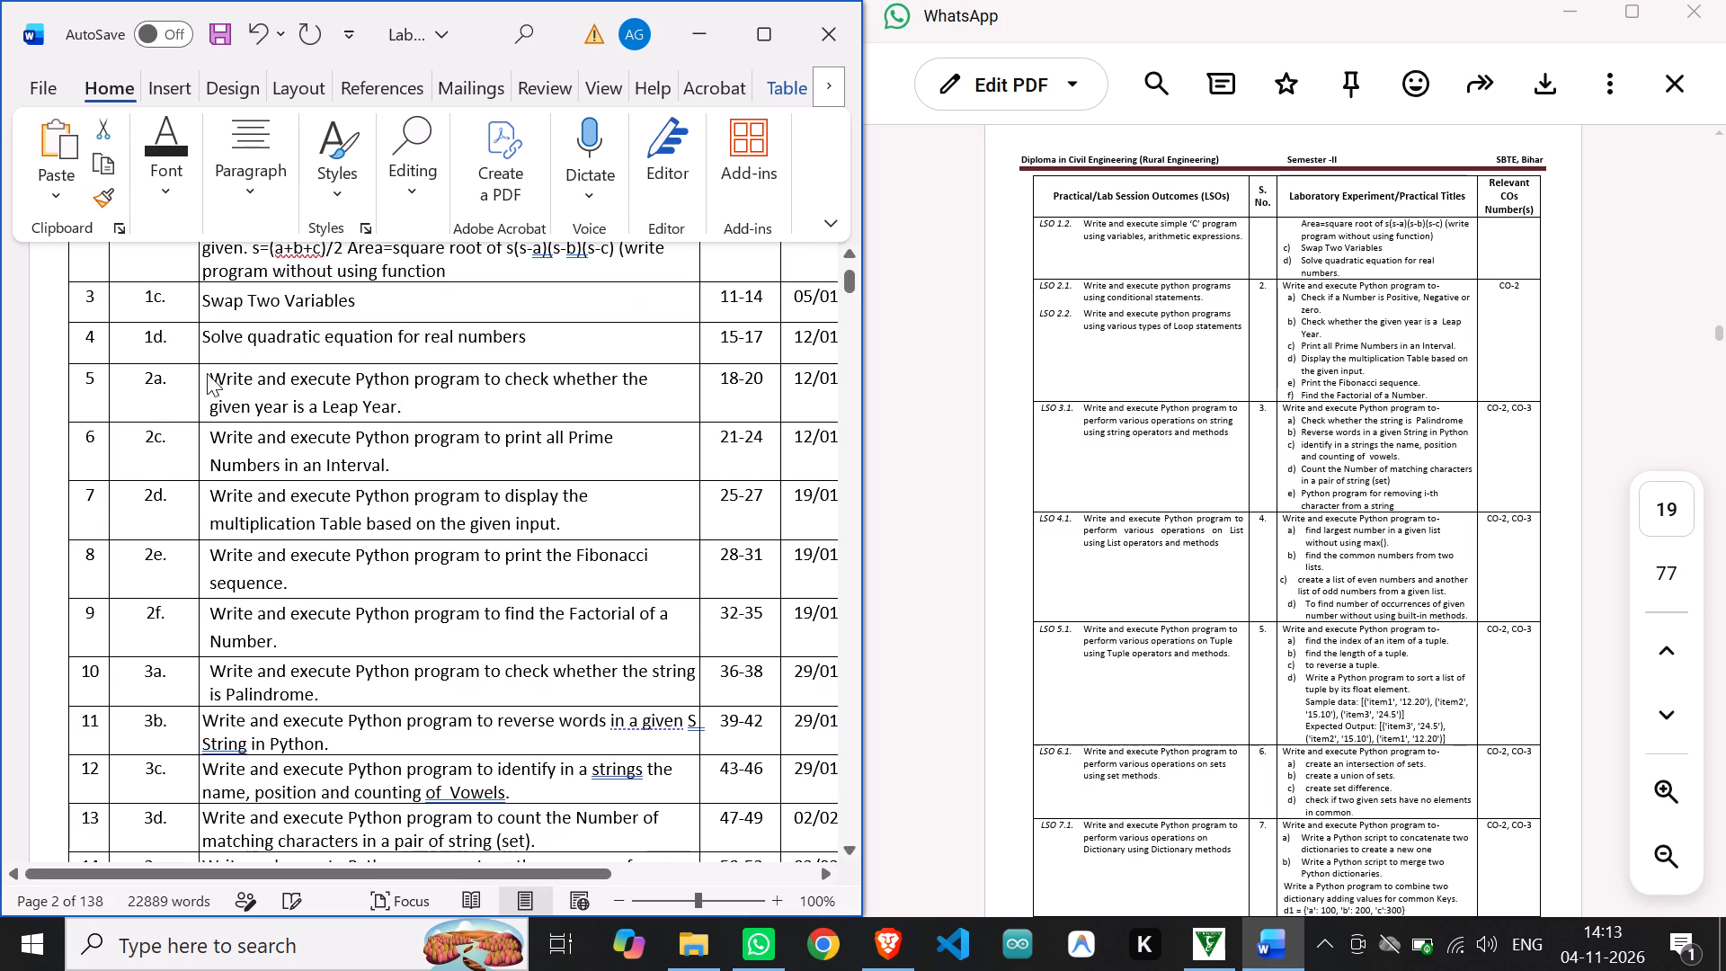
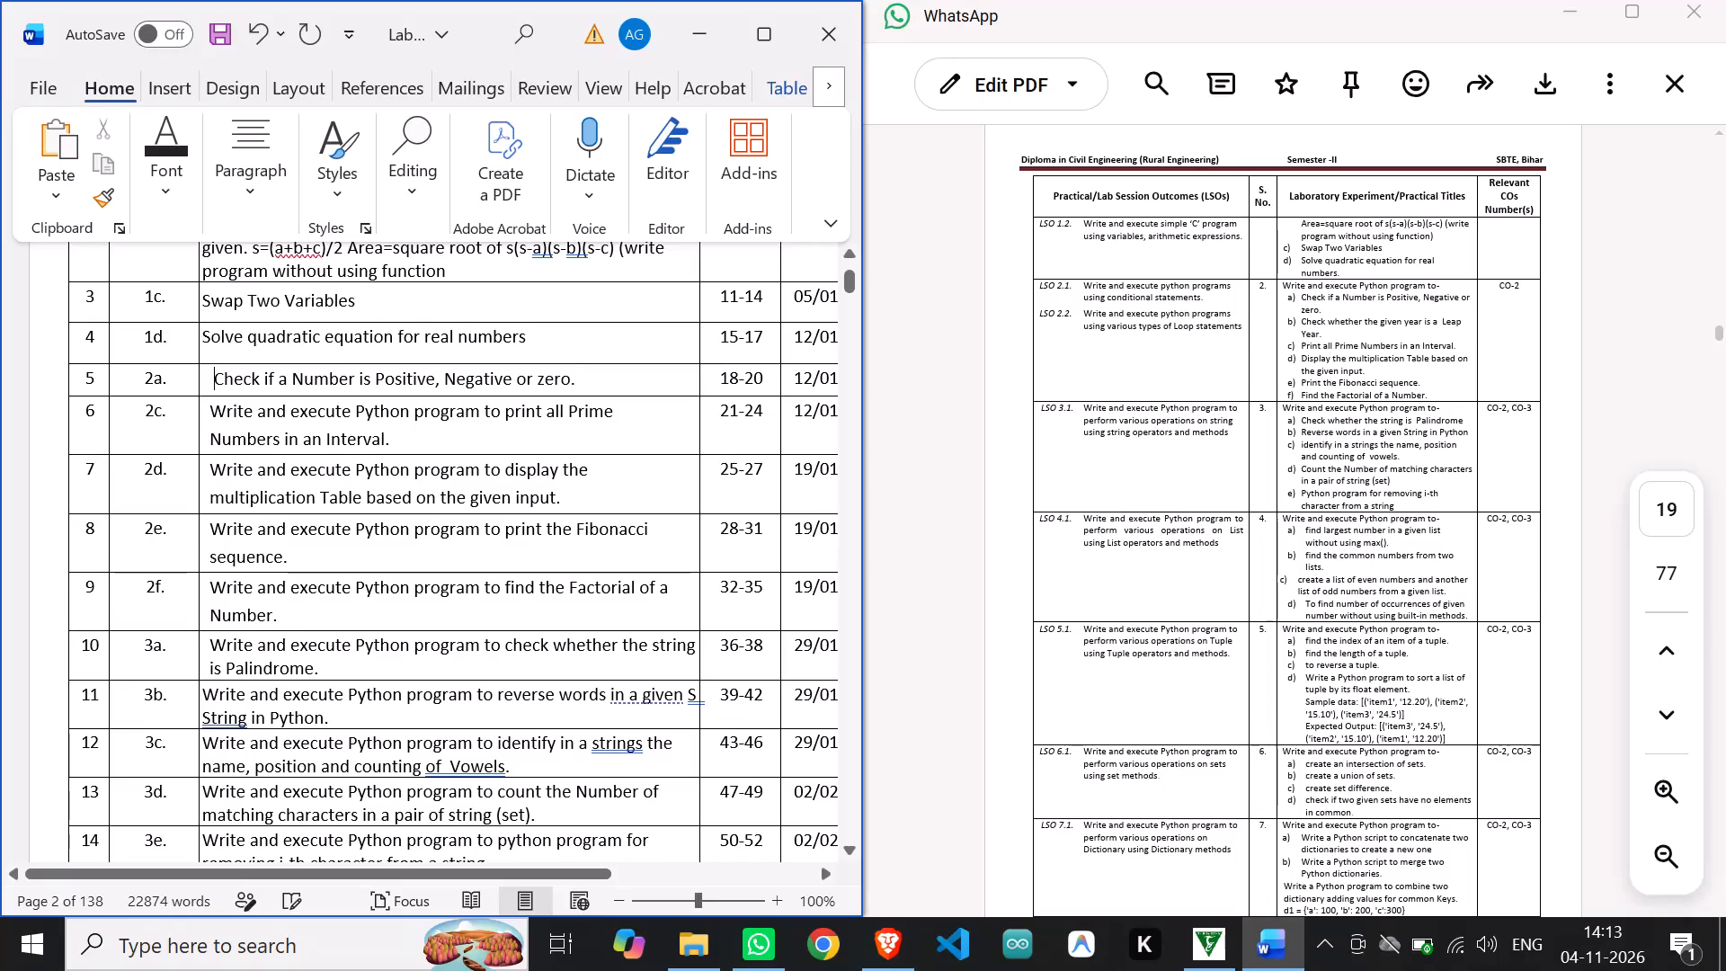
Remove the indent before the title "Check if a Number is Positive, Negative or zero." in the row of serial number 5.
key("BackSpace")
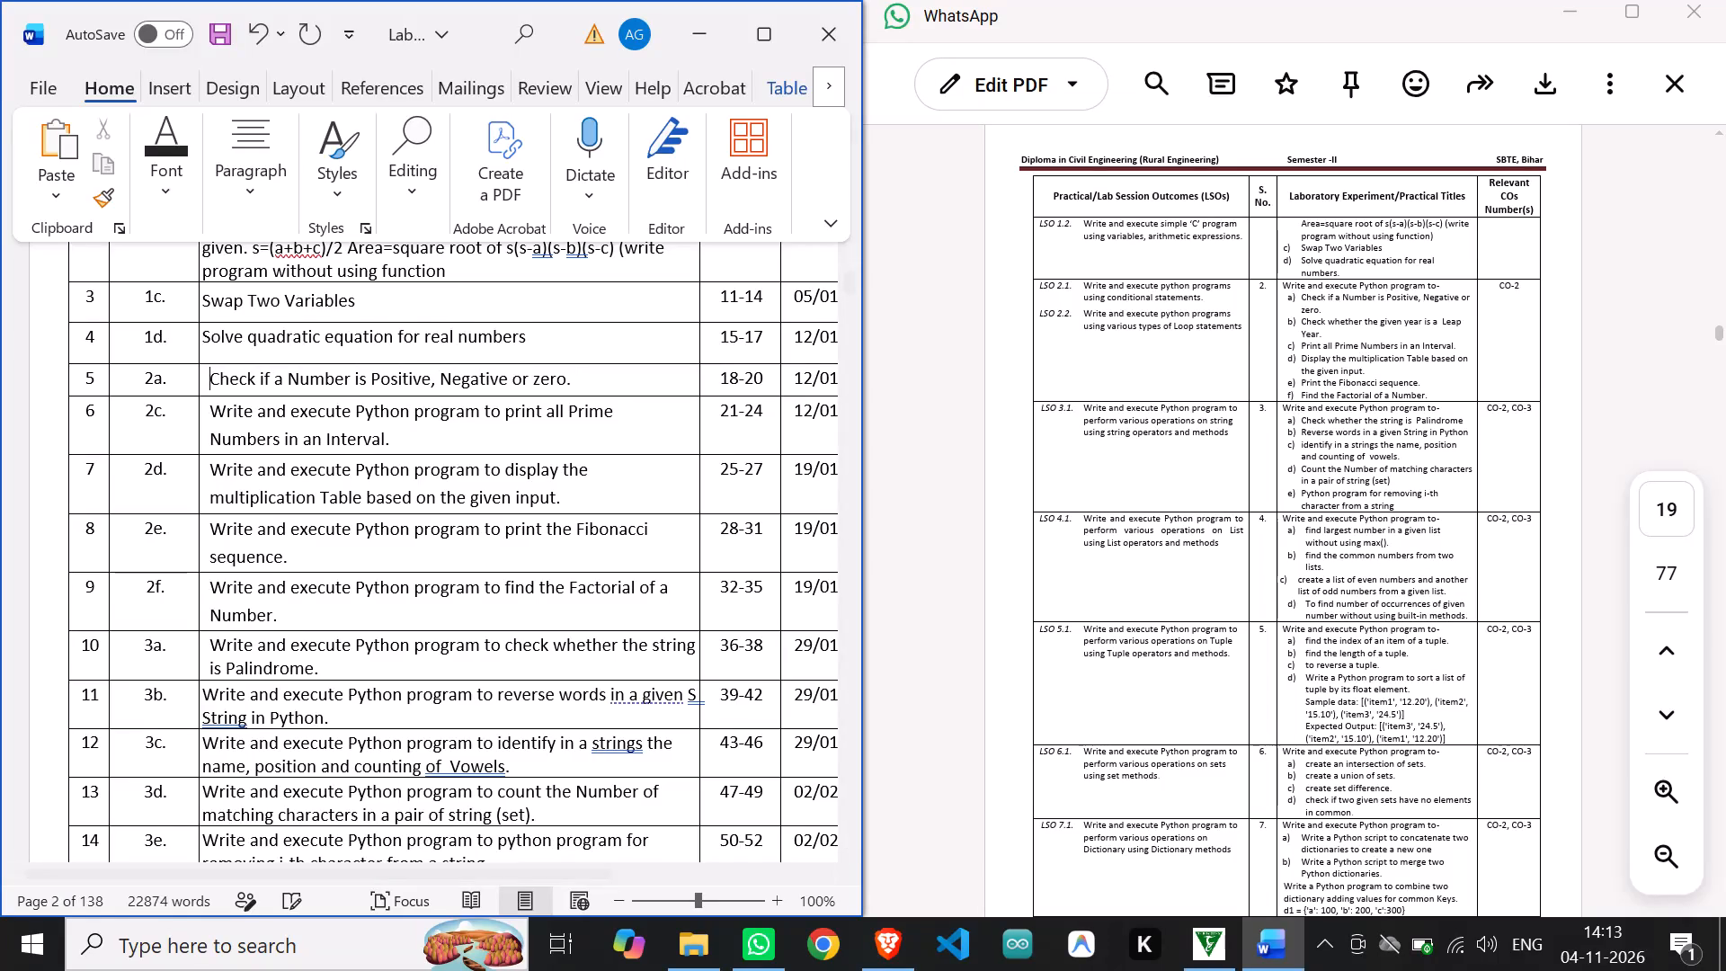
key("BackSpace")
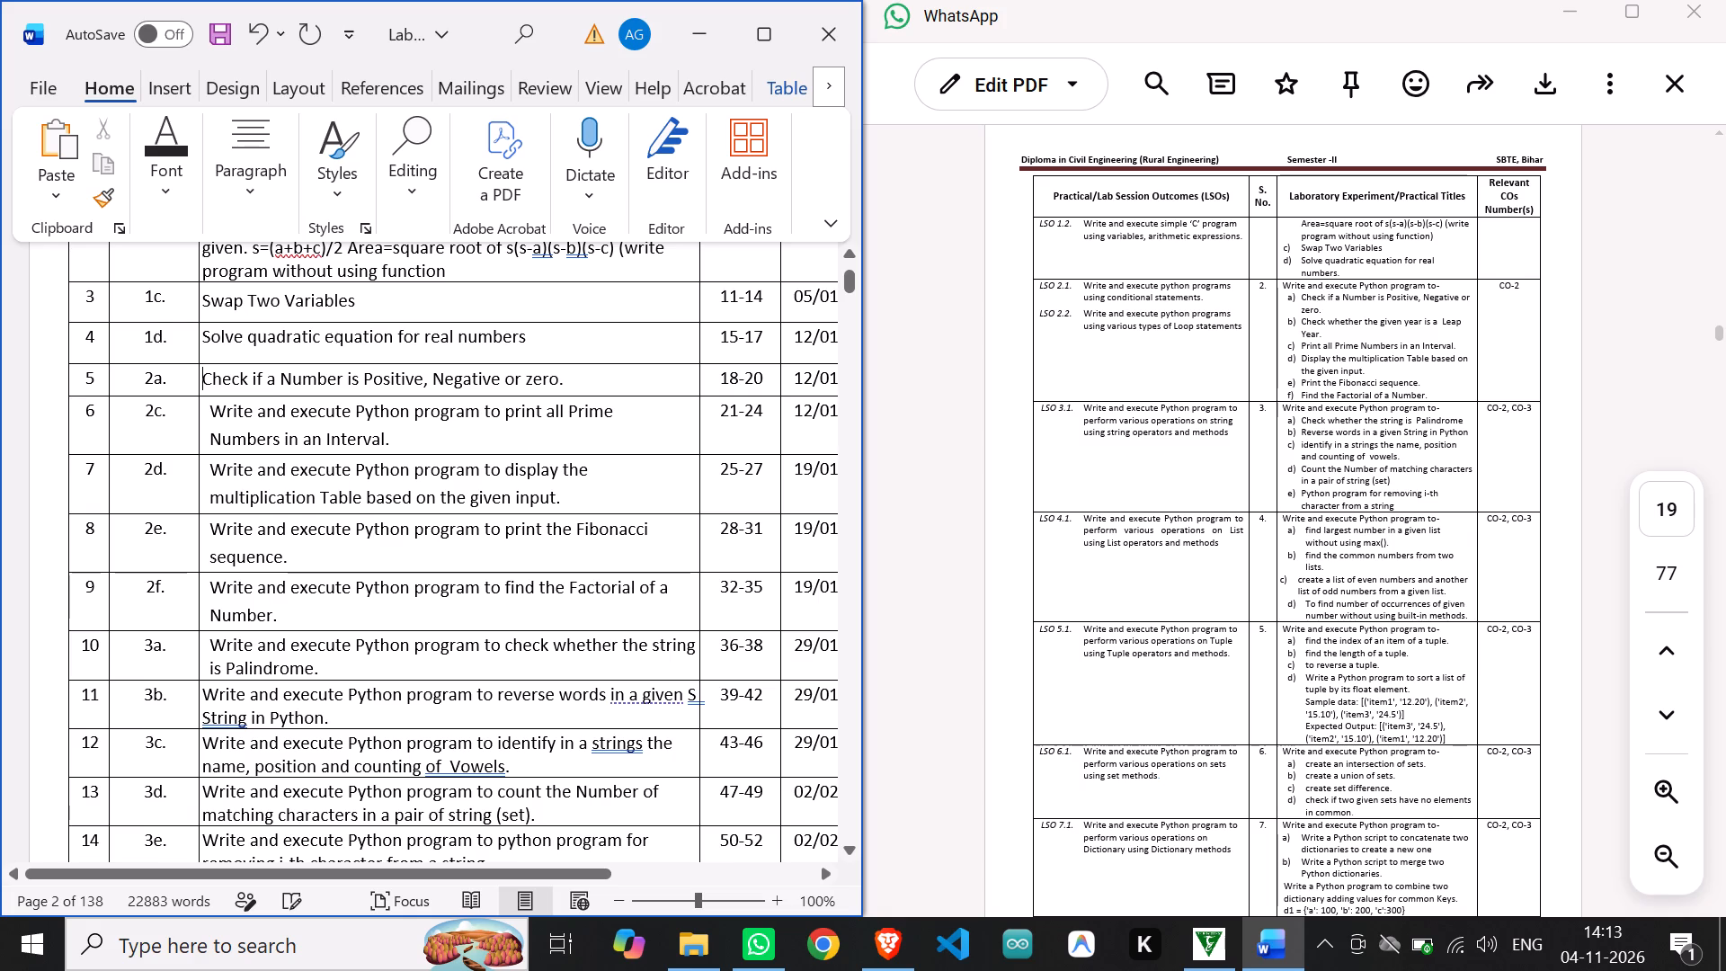
Undo the indent removal and the insertion of the title text in the row of serial number 5.
key("ctrl+z")
key("ctrl+z")
key("ctrl+z")
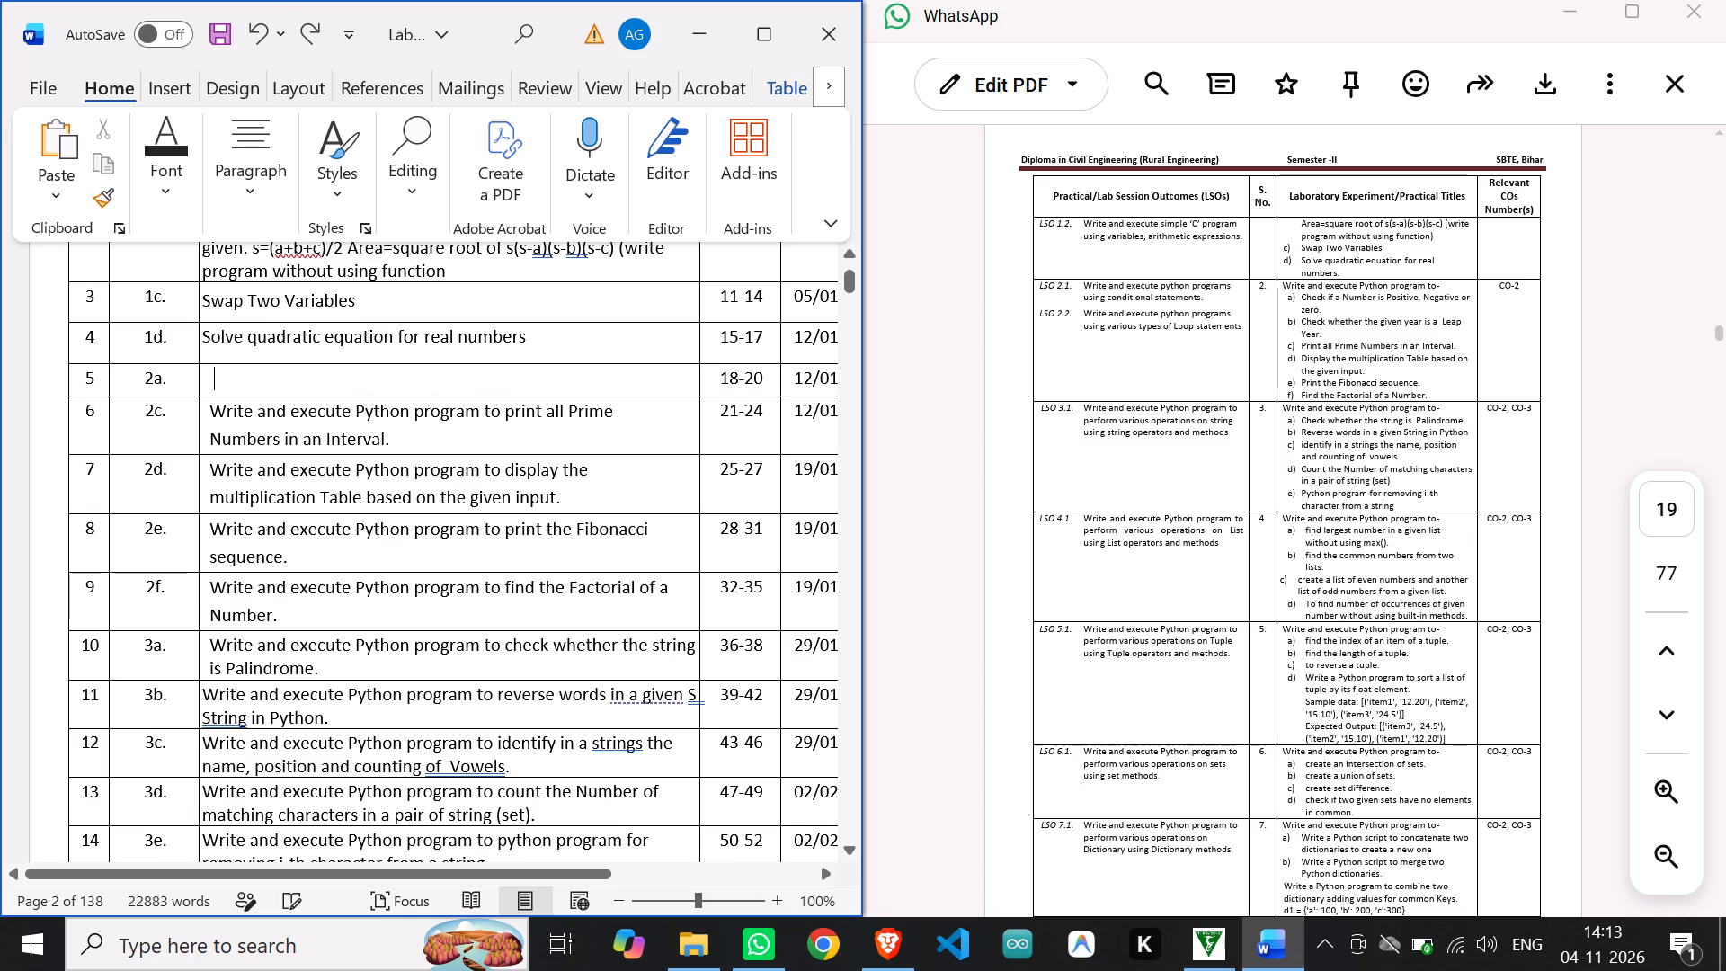
Undo the clearing of the practical title in the row of serial number 5 and the last edit to its practical number.
key("ctrl+z")
key("ctrl+z")
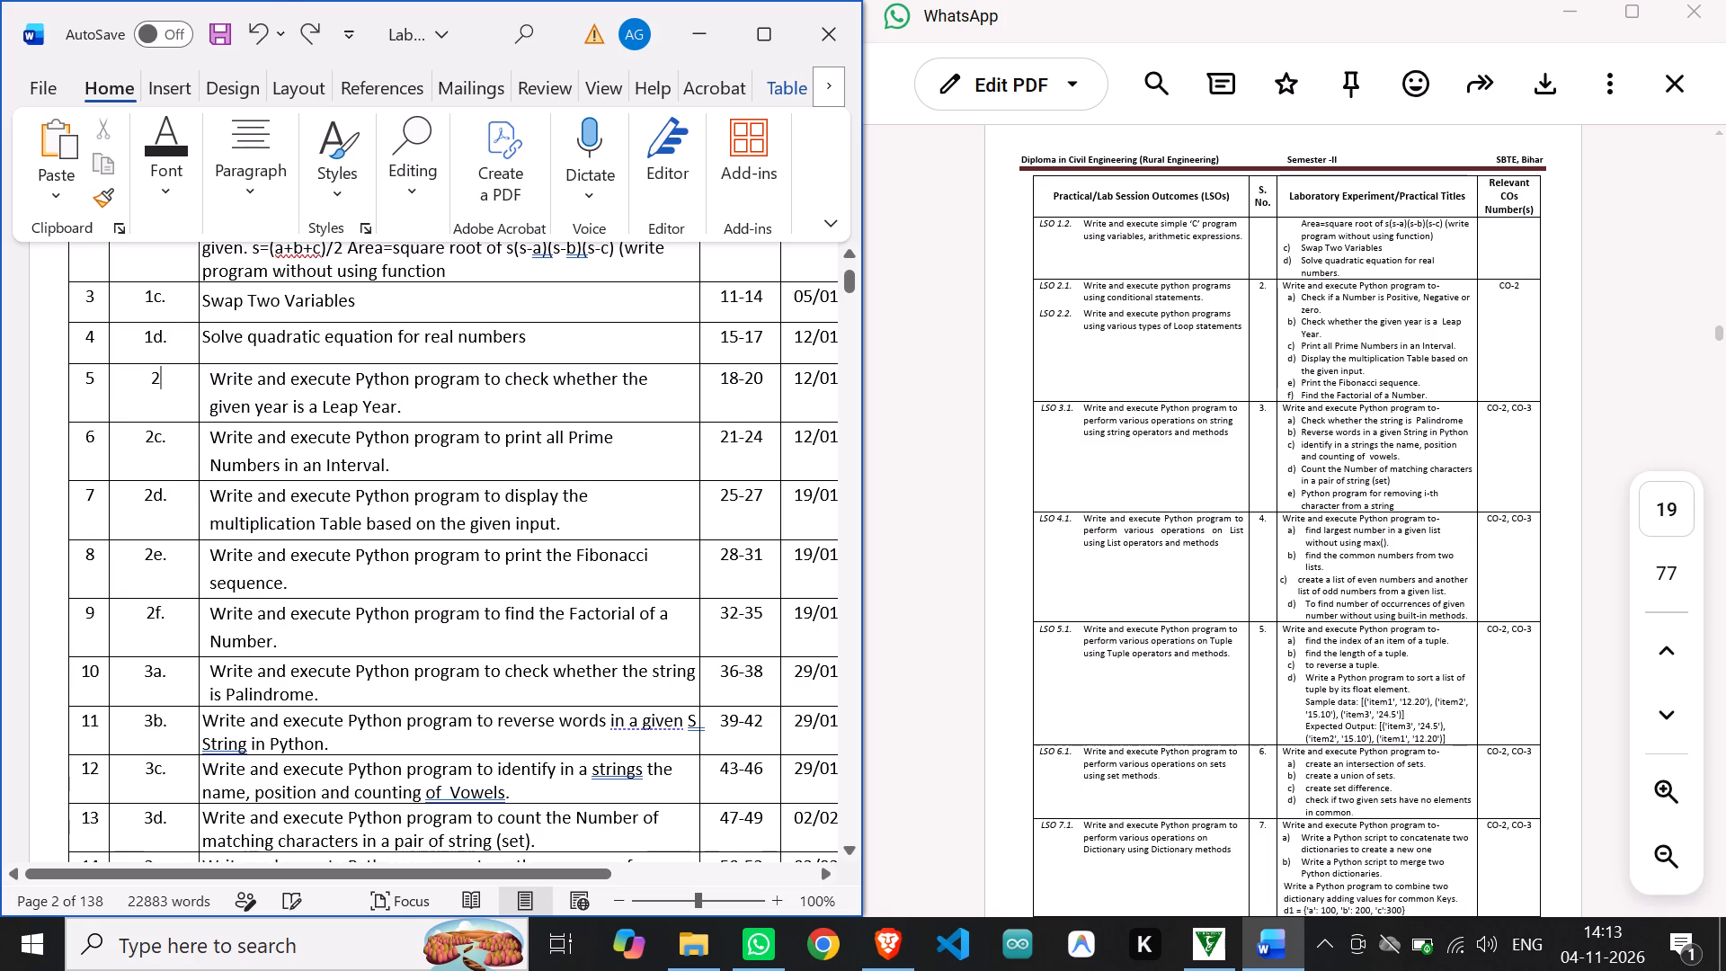
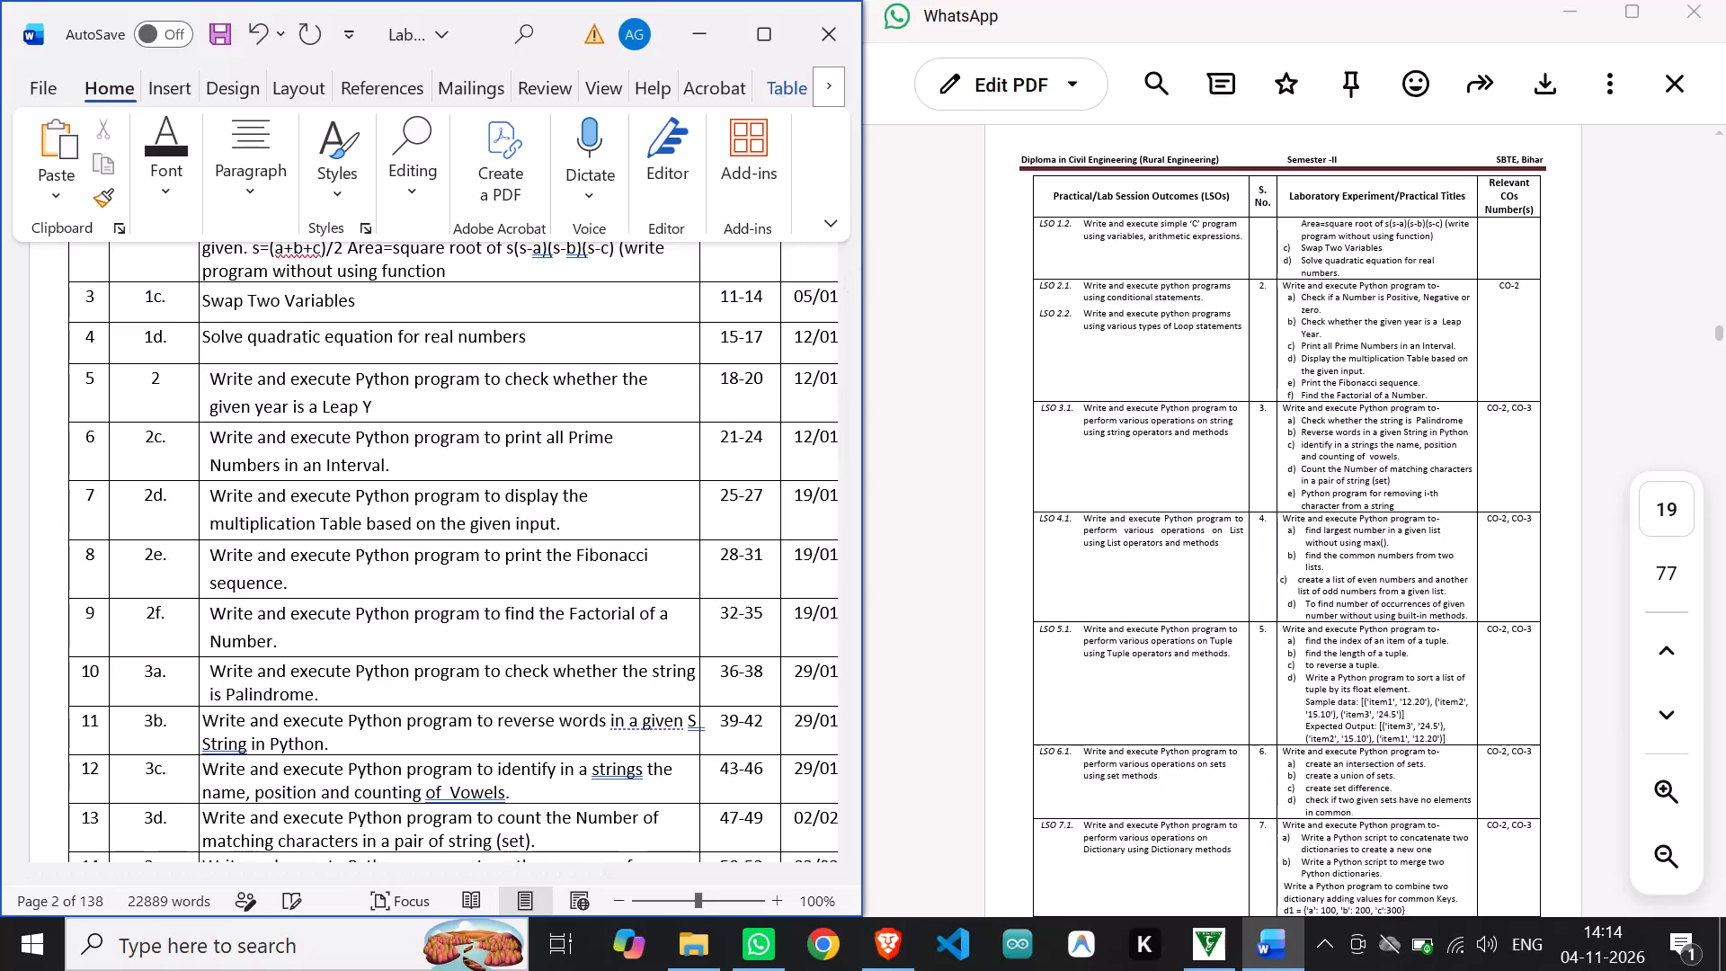
In the row of serial number 5, replace the title wording after "Write and execute Python program to" with the copied "Check if a Number is Positive, Negative or zero".
key("BackSpace")
key("BackSpace")
key("BackSpace")
key("BackSpace")
key("BackSpace")
key("BackSpace")
key("BackSpace")
key("BackSpace")
key("BackSpace")
key("BackSpace")
key("BackSpace")
key("BackSpace")
key("BackSpace")
key("BackSpace")
key("BackSpace")
key("BackSpace")
key("BackSpace")
key("BackSpace")
key("BackSpace")
key("BackSpace")
key("BackSpace")
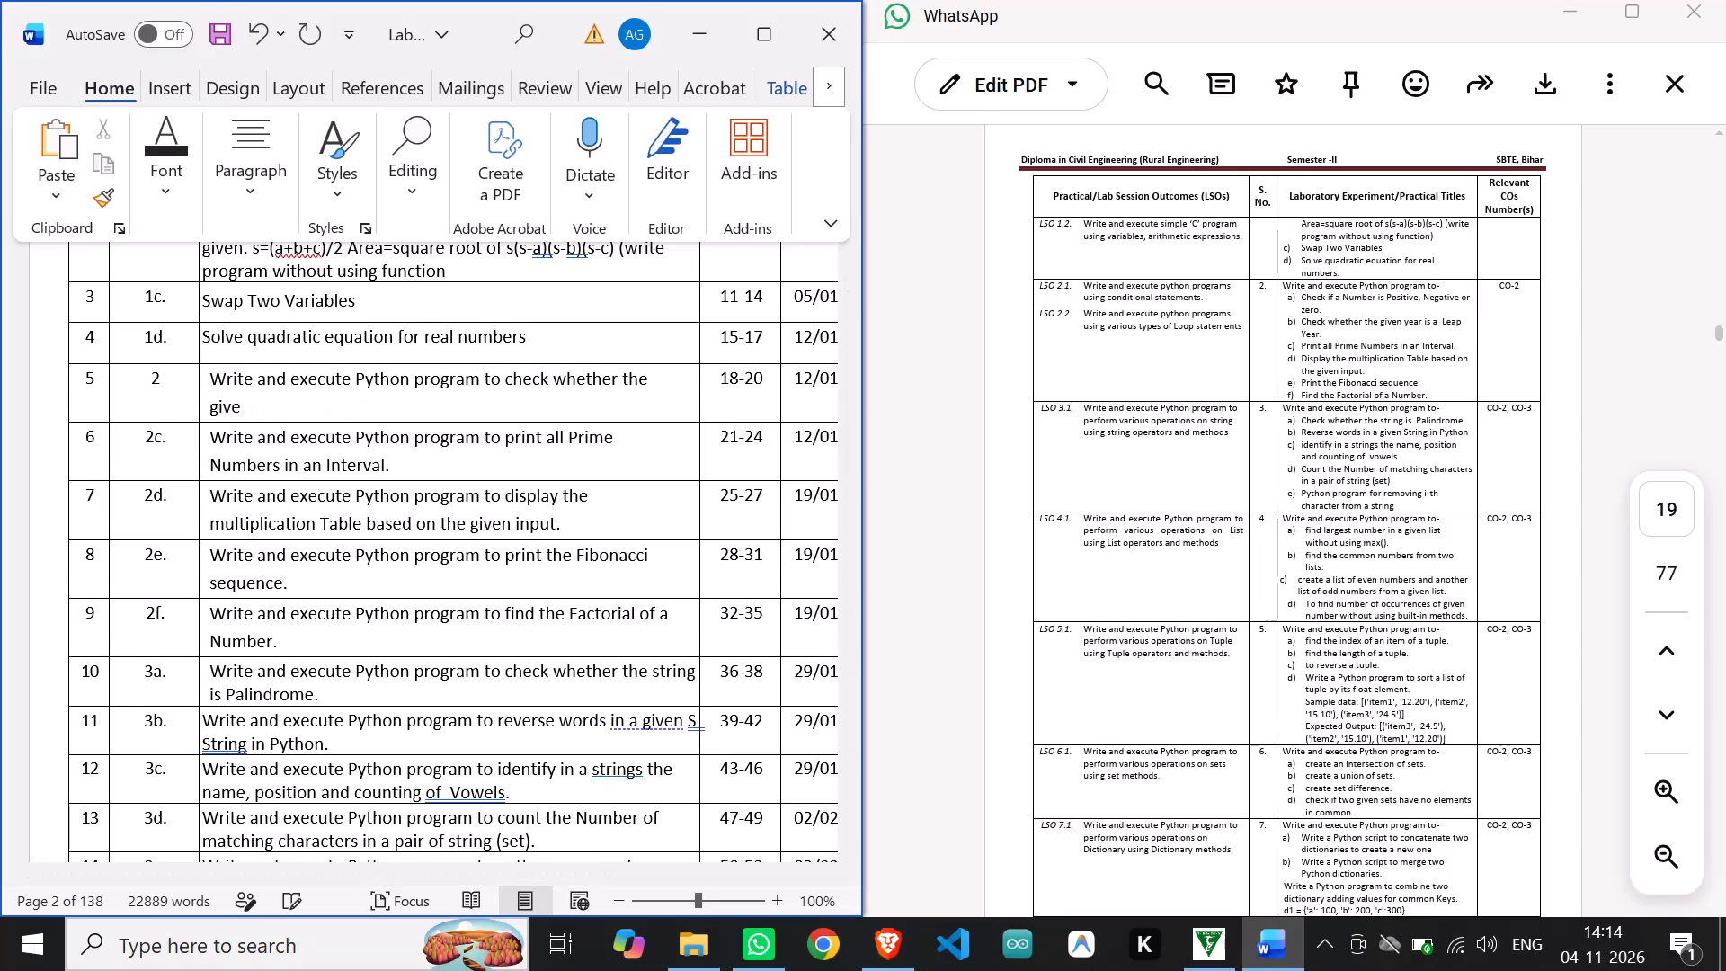
key("BackSpace")
key("BackSpace")
key("BackSpace")
key("BackSpace")
key("BackSpace")
key("BackSpace")
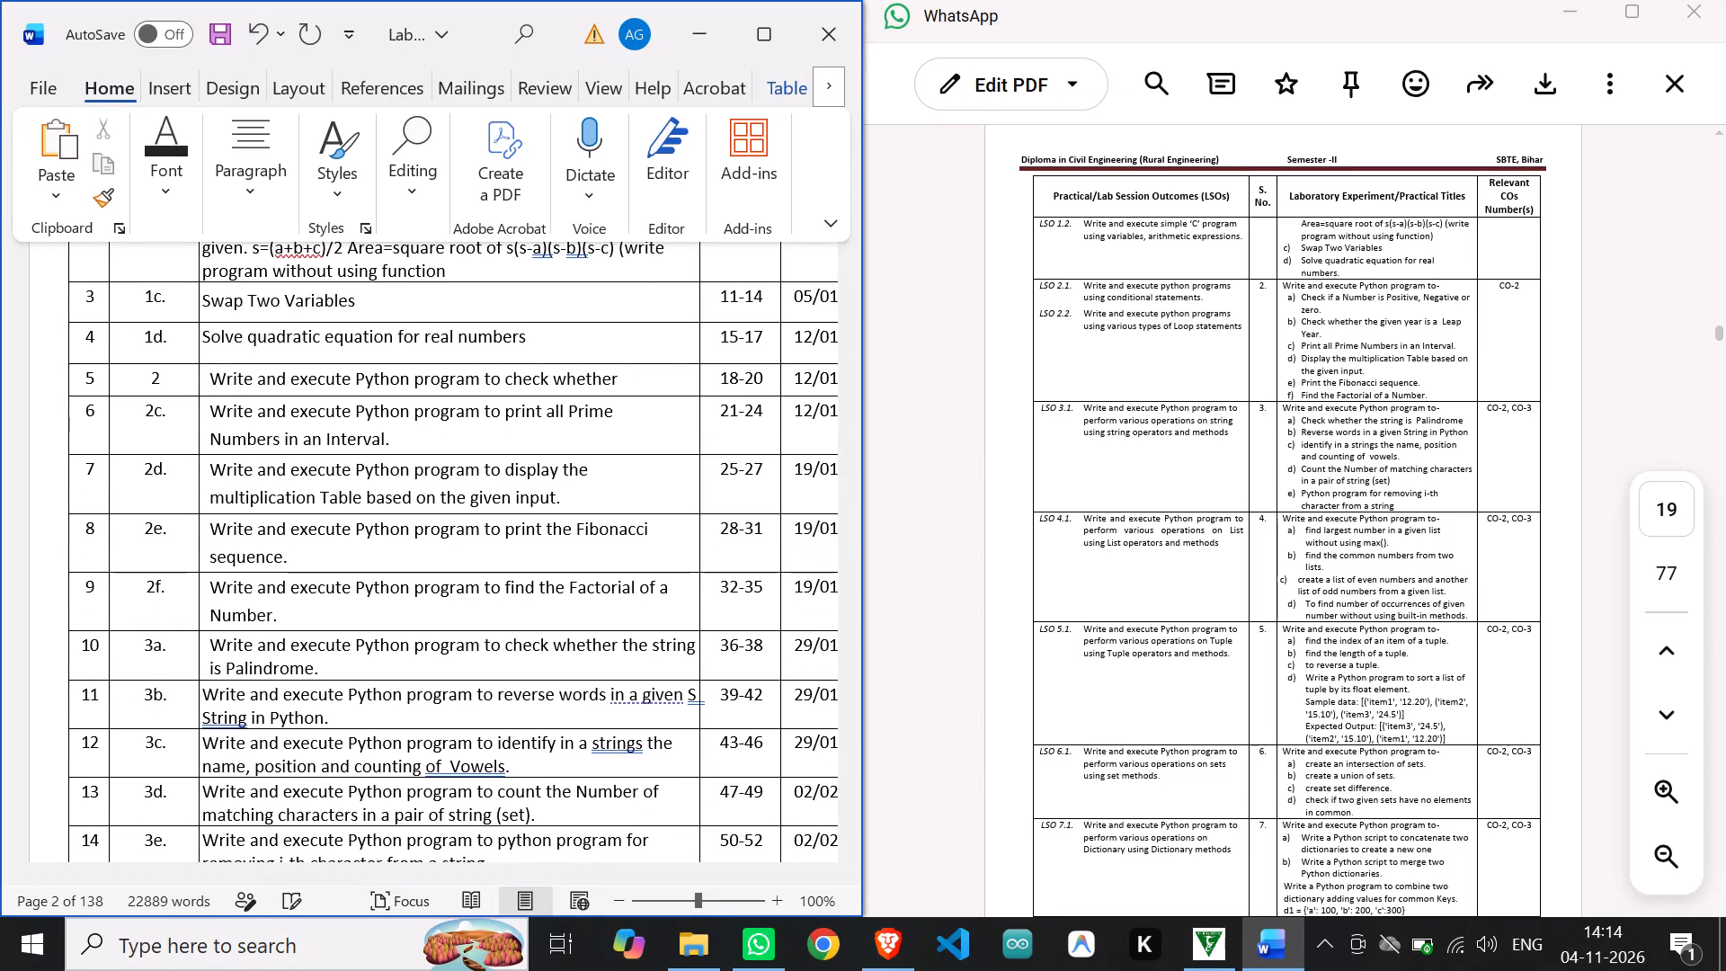
key("BackSpace")
key("BackSpace")
key("BackSpace")
key("BackSpace")
key("BackSpace")
key("BackSpace")
key("BackSpace")
key("BackSpace")
key("BackSpace")
key("BackSpace")
key("BackSpace")
key("BackSpace")
key("BackSpace")
key("BackSpace")
key("BackSpace")
key("BackSpace")
key("BackSpace")
key("BackSpace")
key("BackSpace")
key("BackSpace")
key("BackSpace")
key("BackSpace")
key("BackSpace")
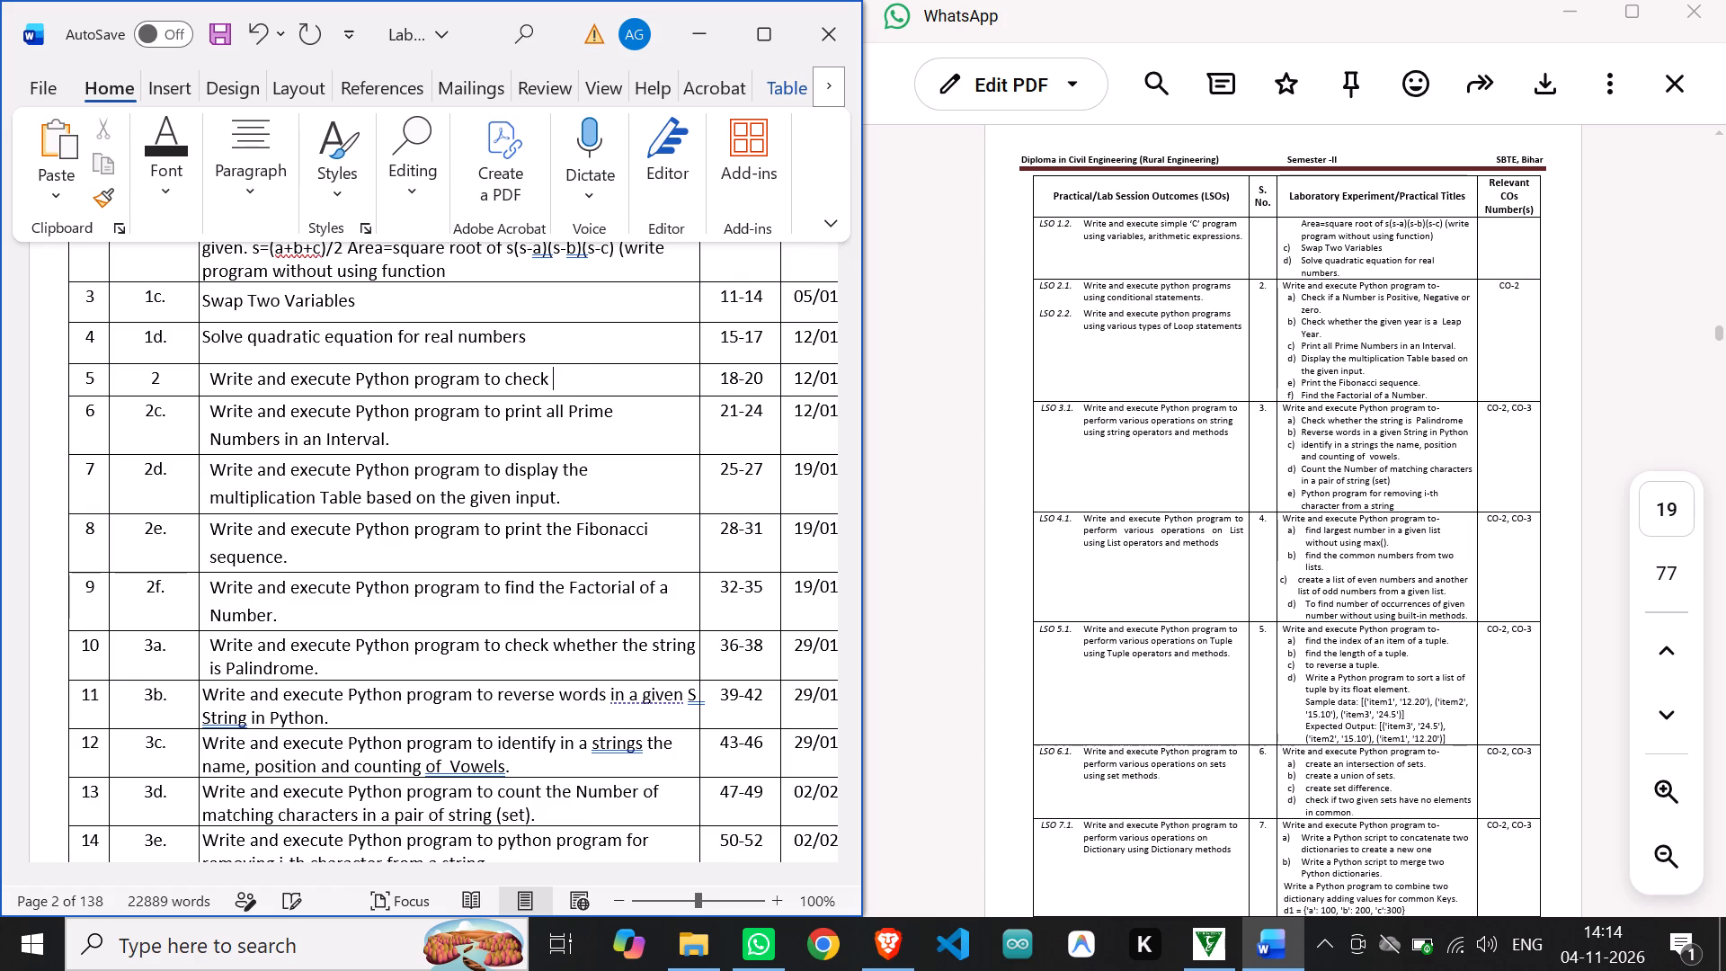
key("BackSpace")
key("BackSpace")
key("BackSpace")
key("BackSpace")
key("BackSpace")
key("ctrl+v")
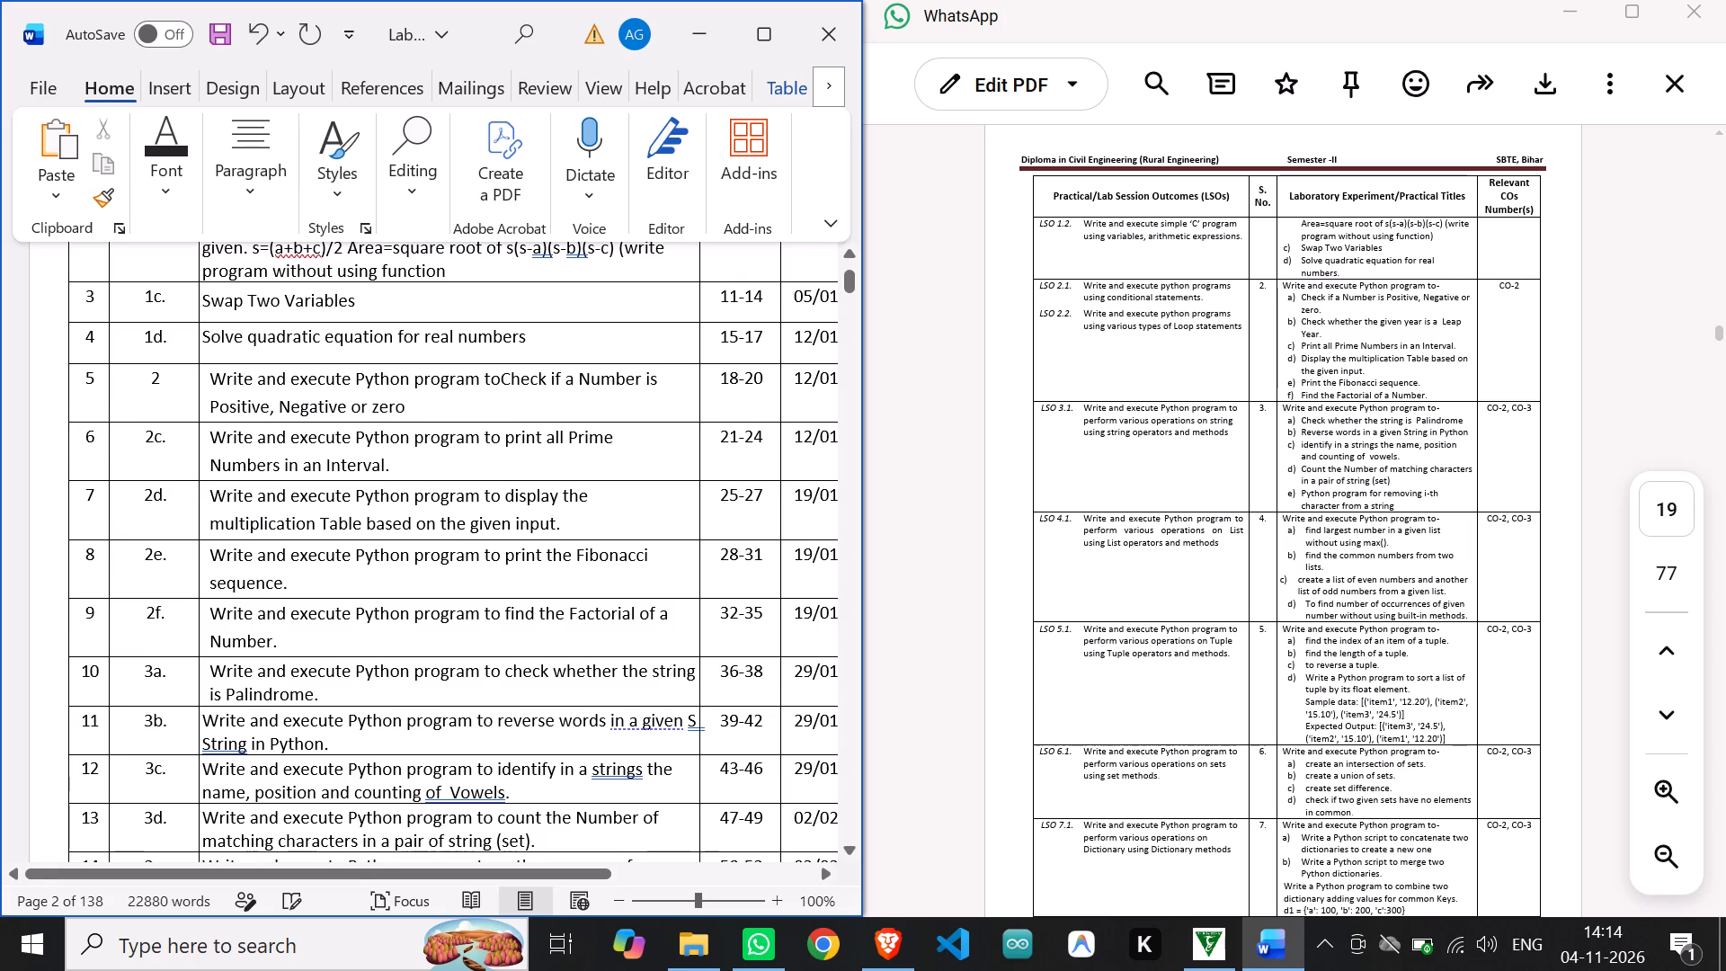
Separate "to" from the pasted text with a space and make "check" lowercase in the title of serial number 5.
left_click(508, 373)
key("BackSpace")
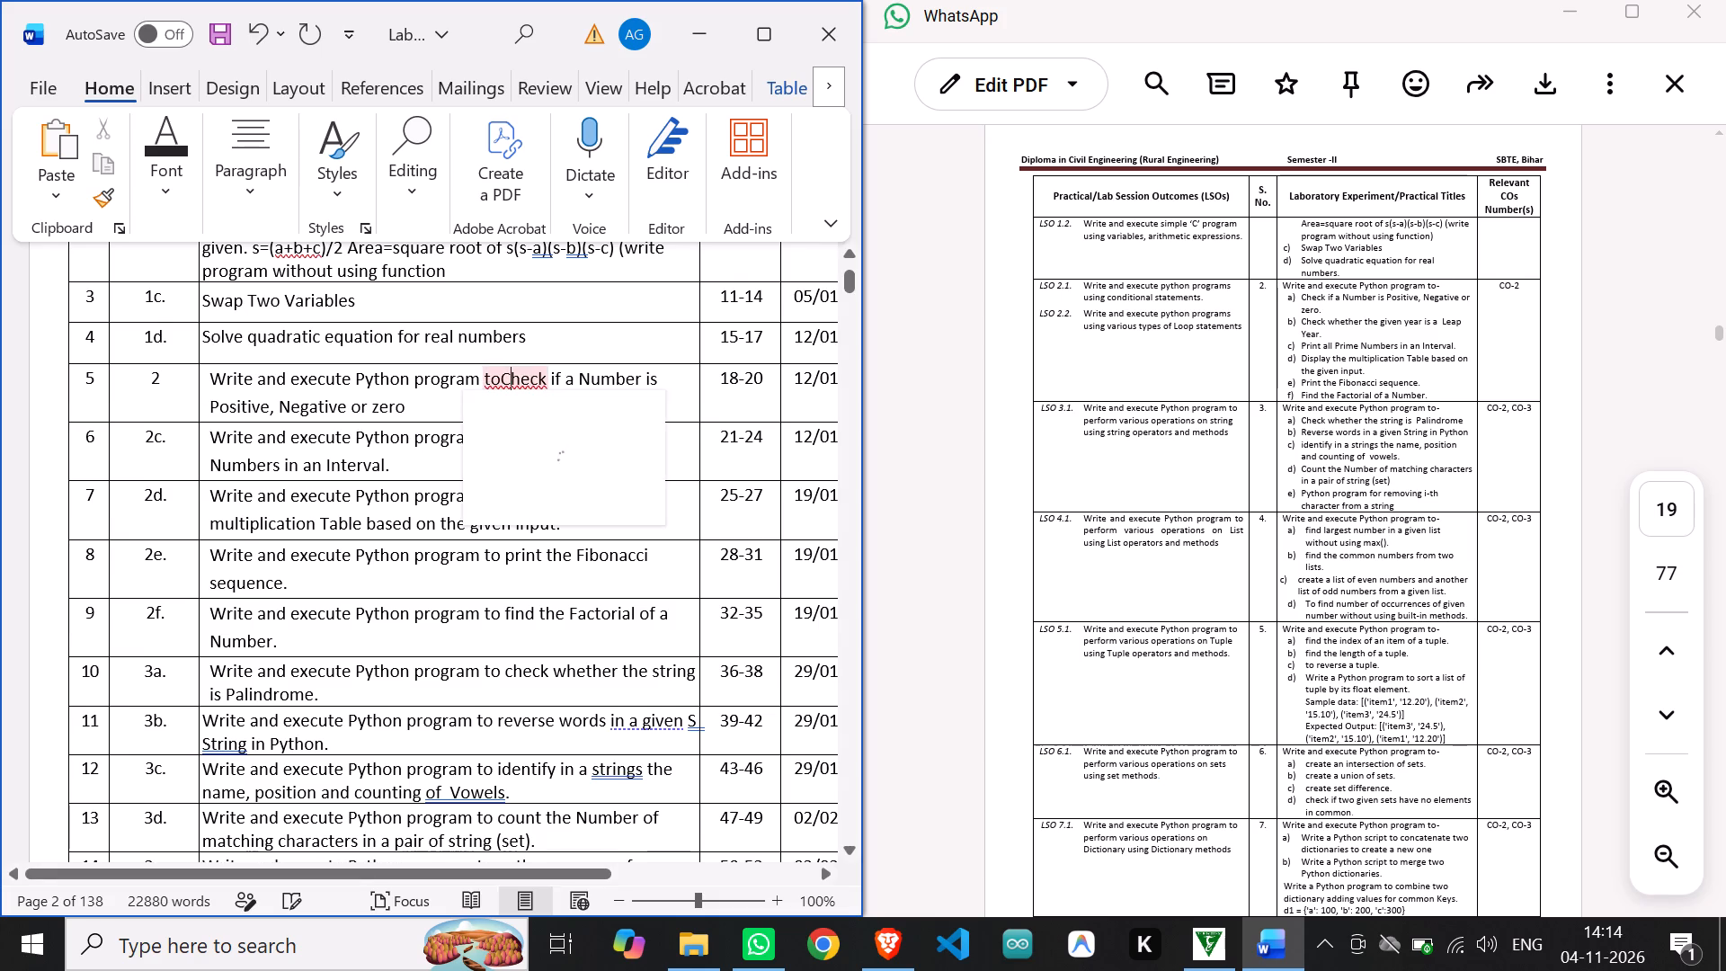
key("space")
key("c")
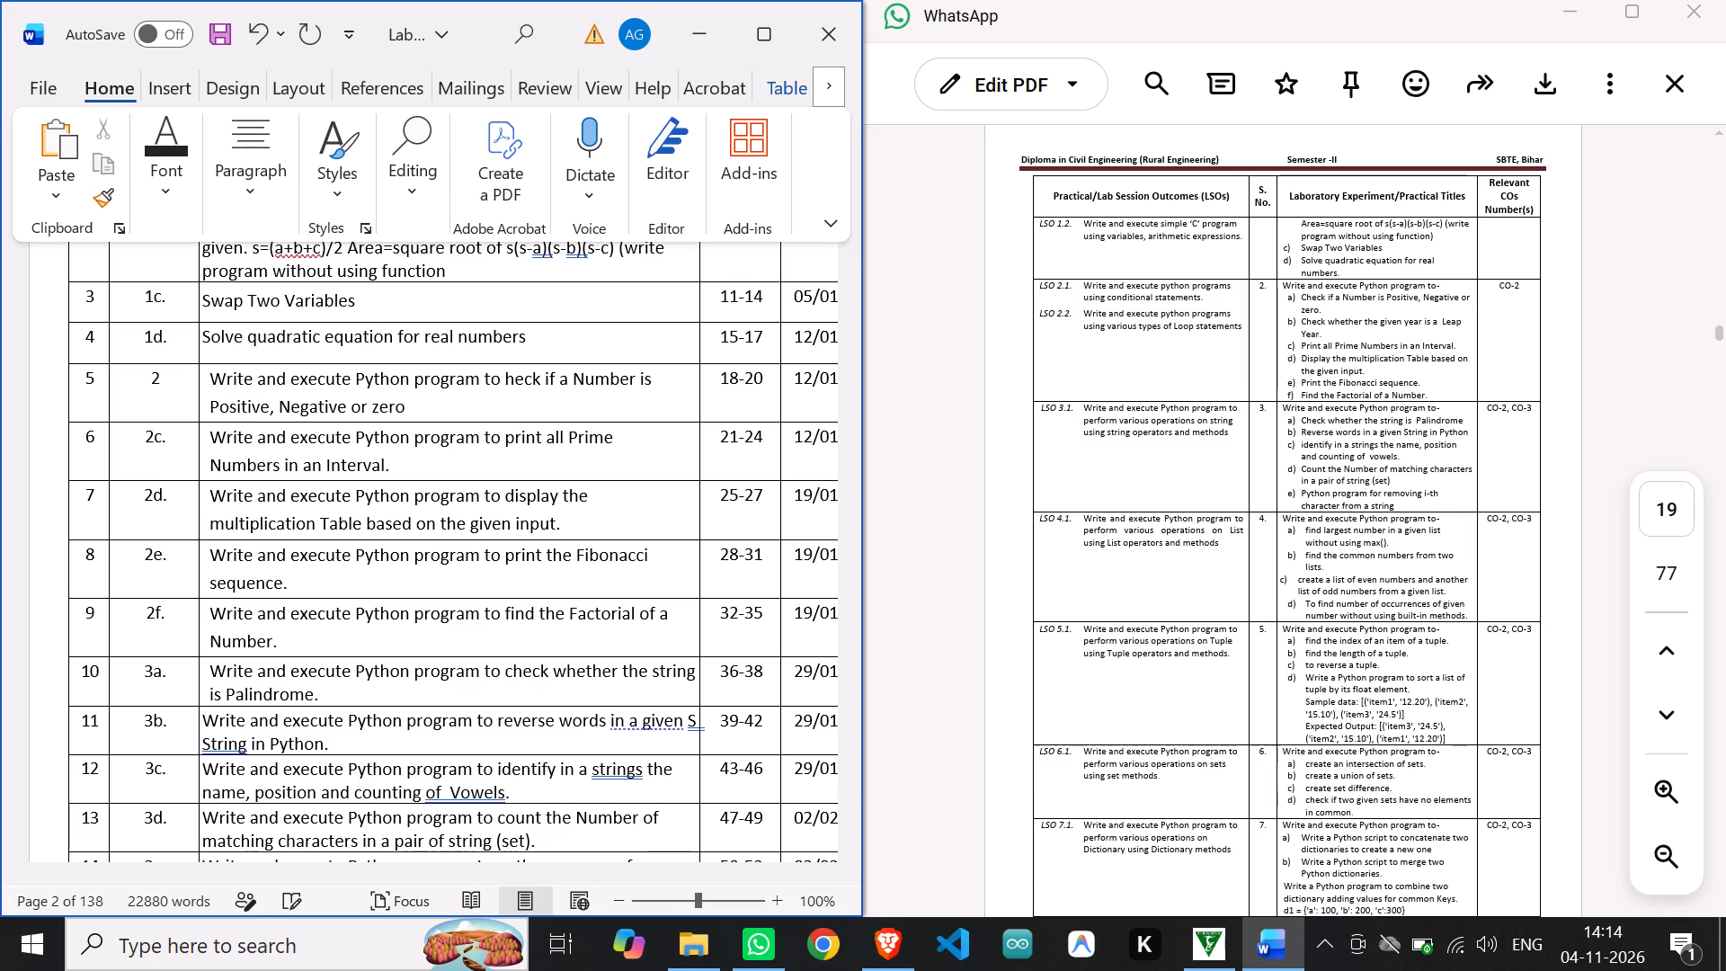
left_click(478, 411)
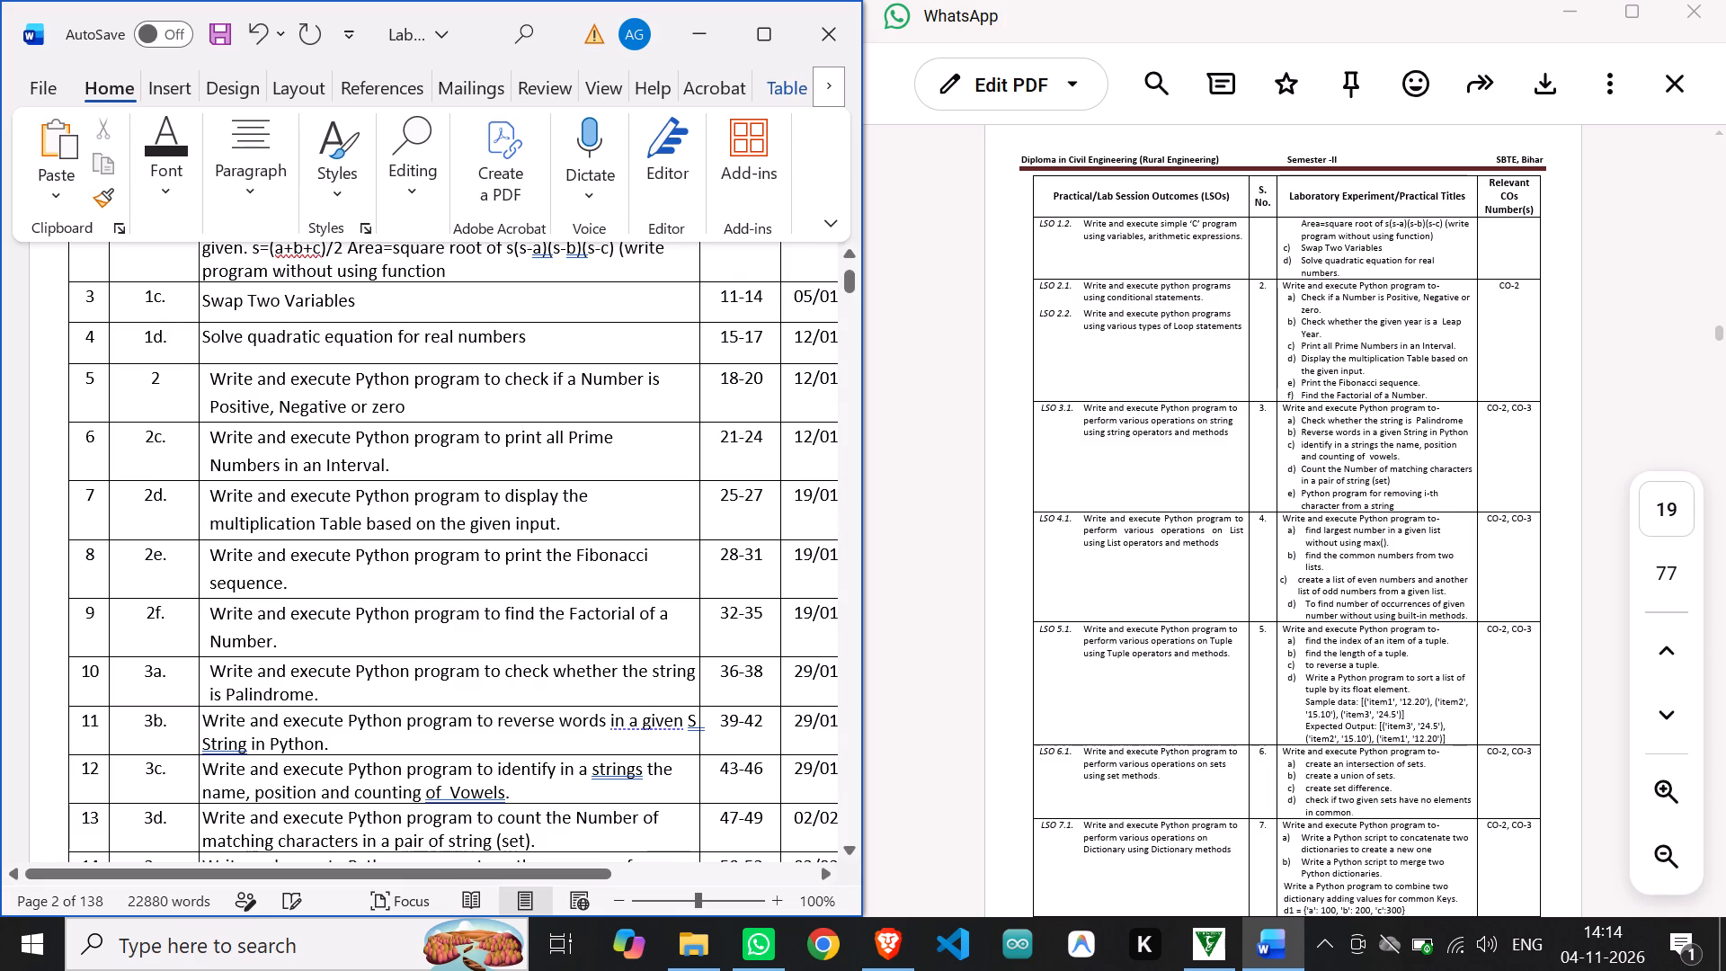
Complete the practical number of serial number 5 as 2b.
scroll(478, 411, "down", 2)
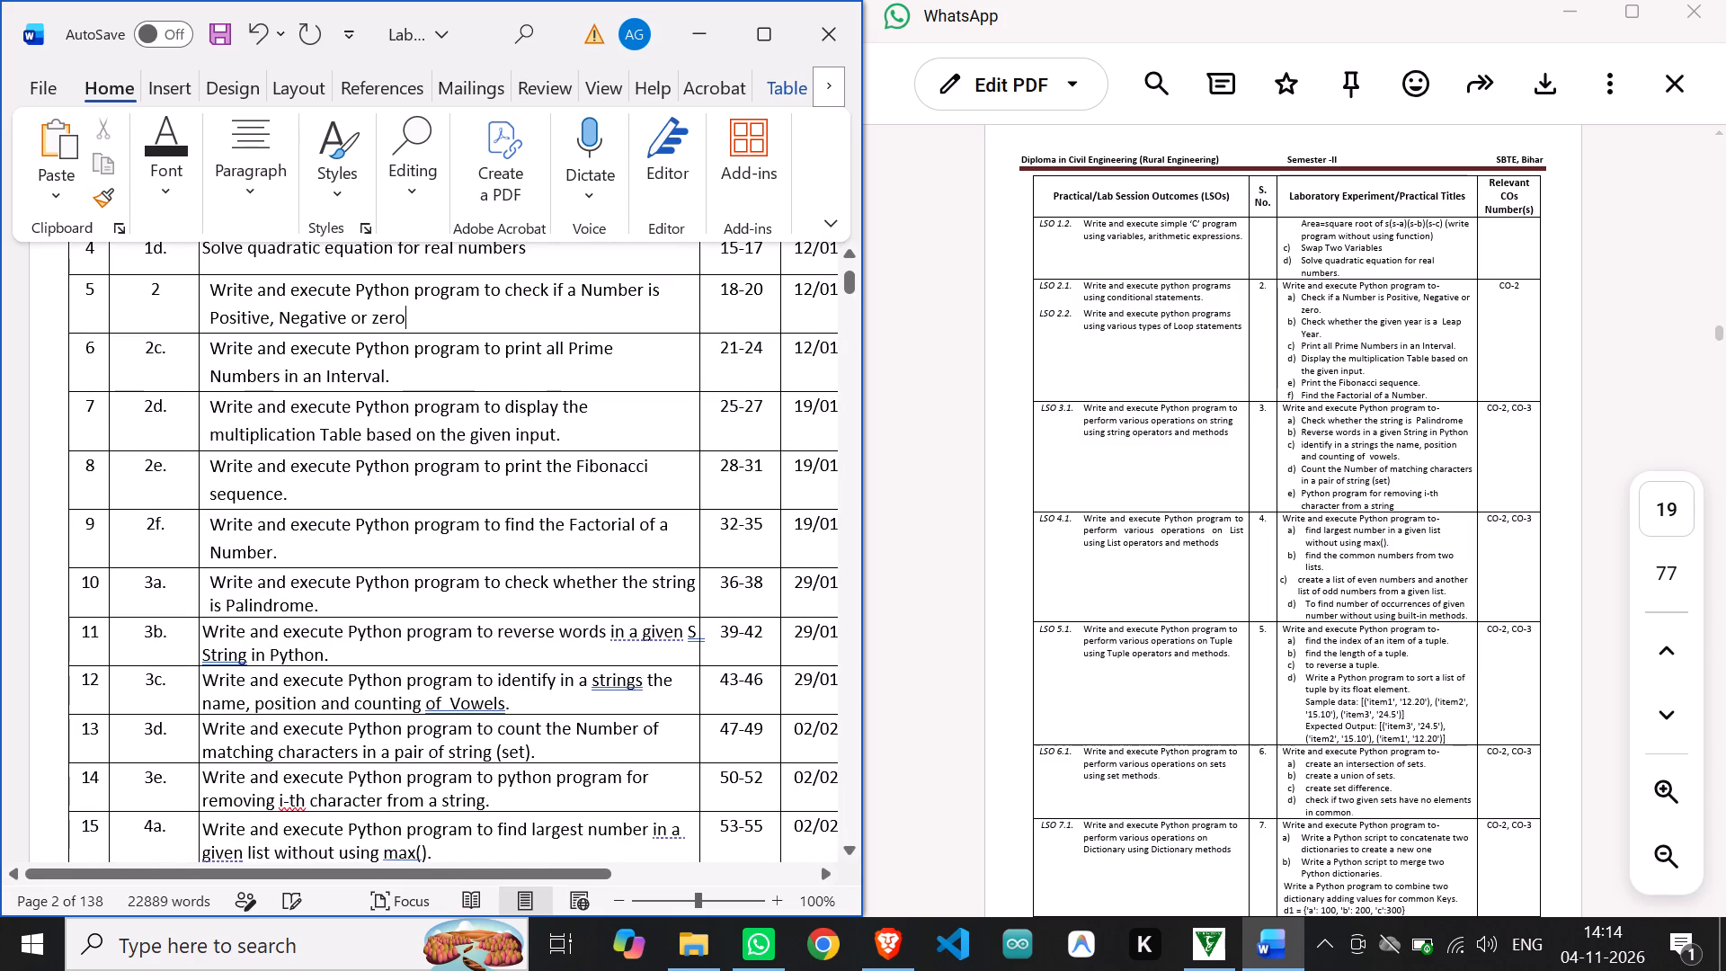
left_click(174, 287)
type("b.")
Delete "print all Prime Numbers in an Interval." from the title of serial number 6, keeping "Write and execute Python program to" with a trailing space.
left_click_drag(397, 375, 320, 371)
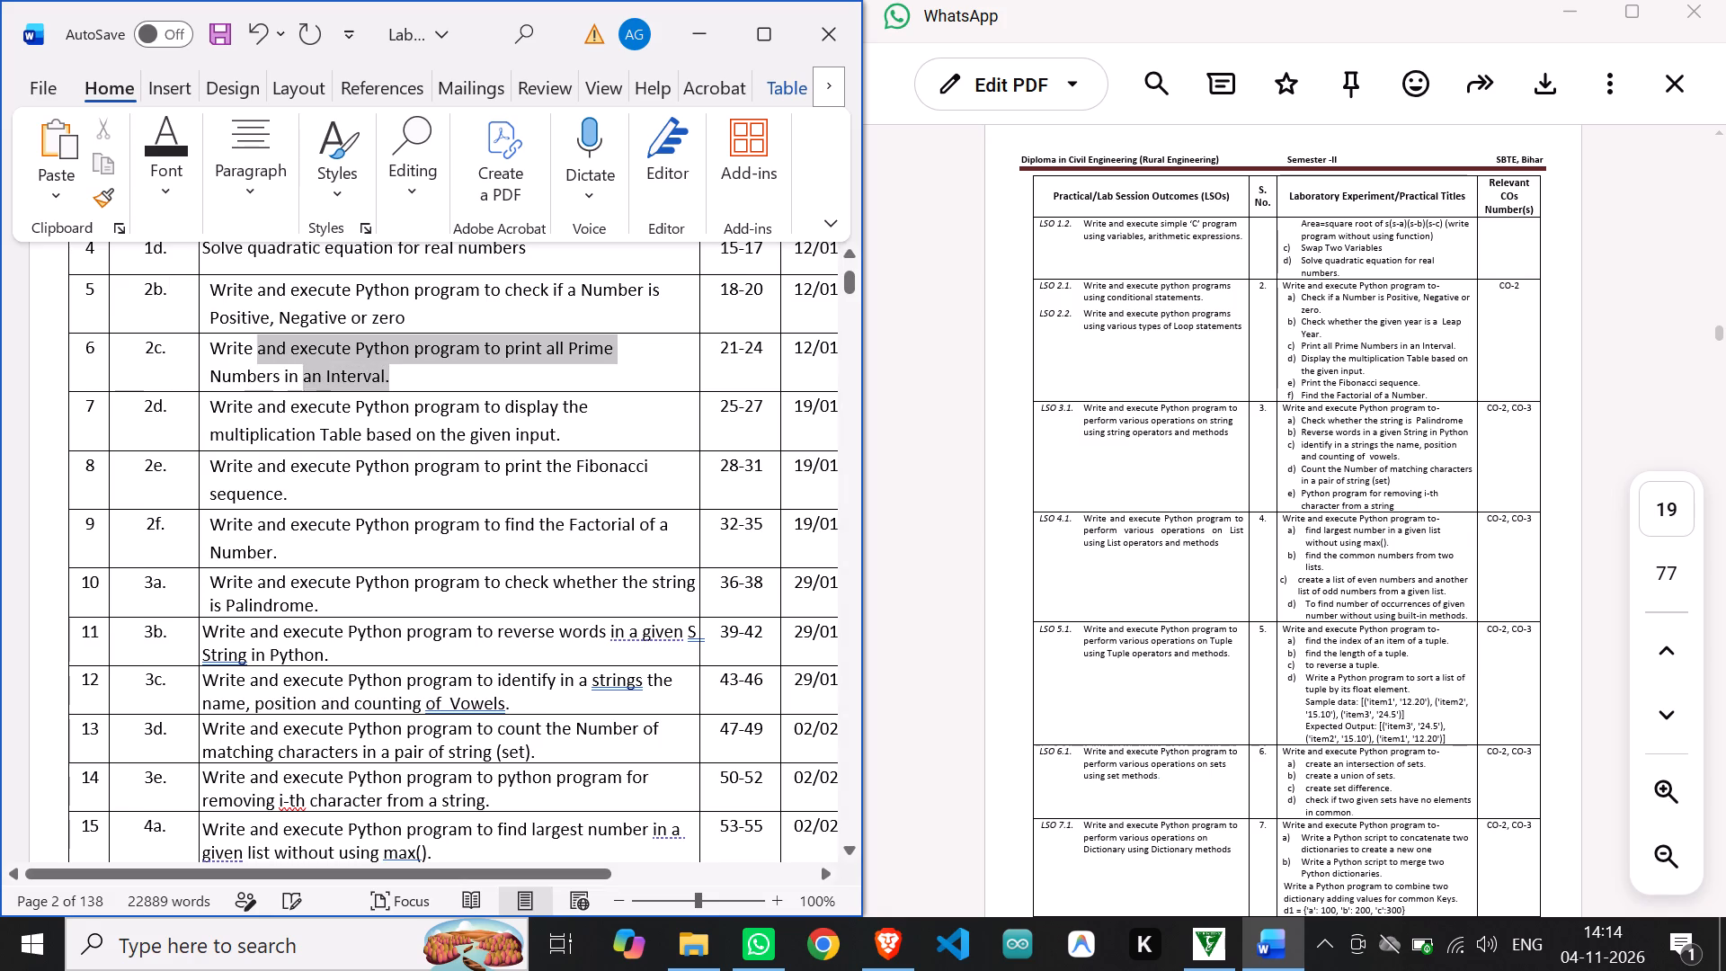
left_click_drag(320, 371, 504, 352)
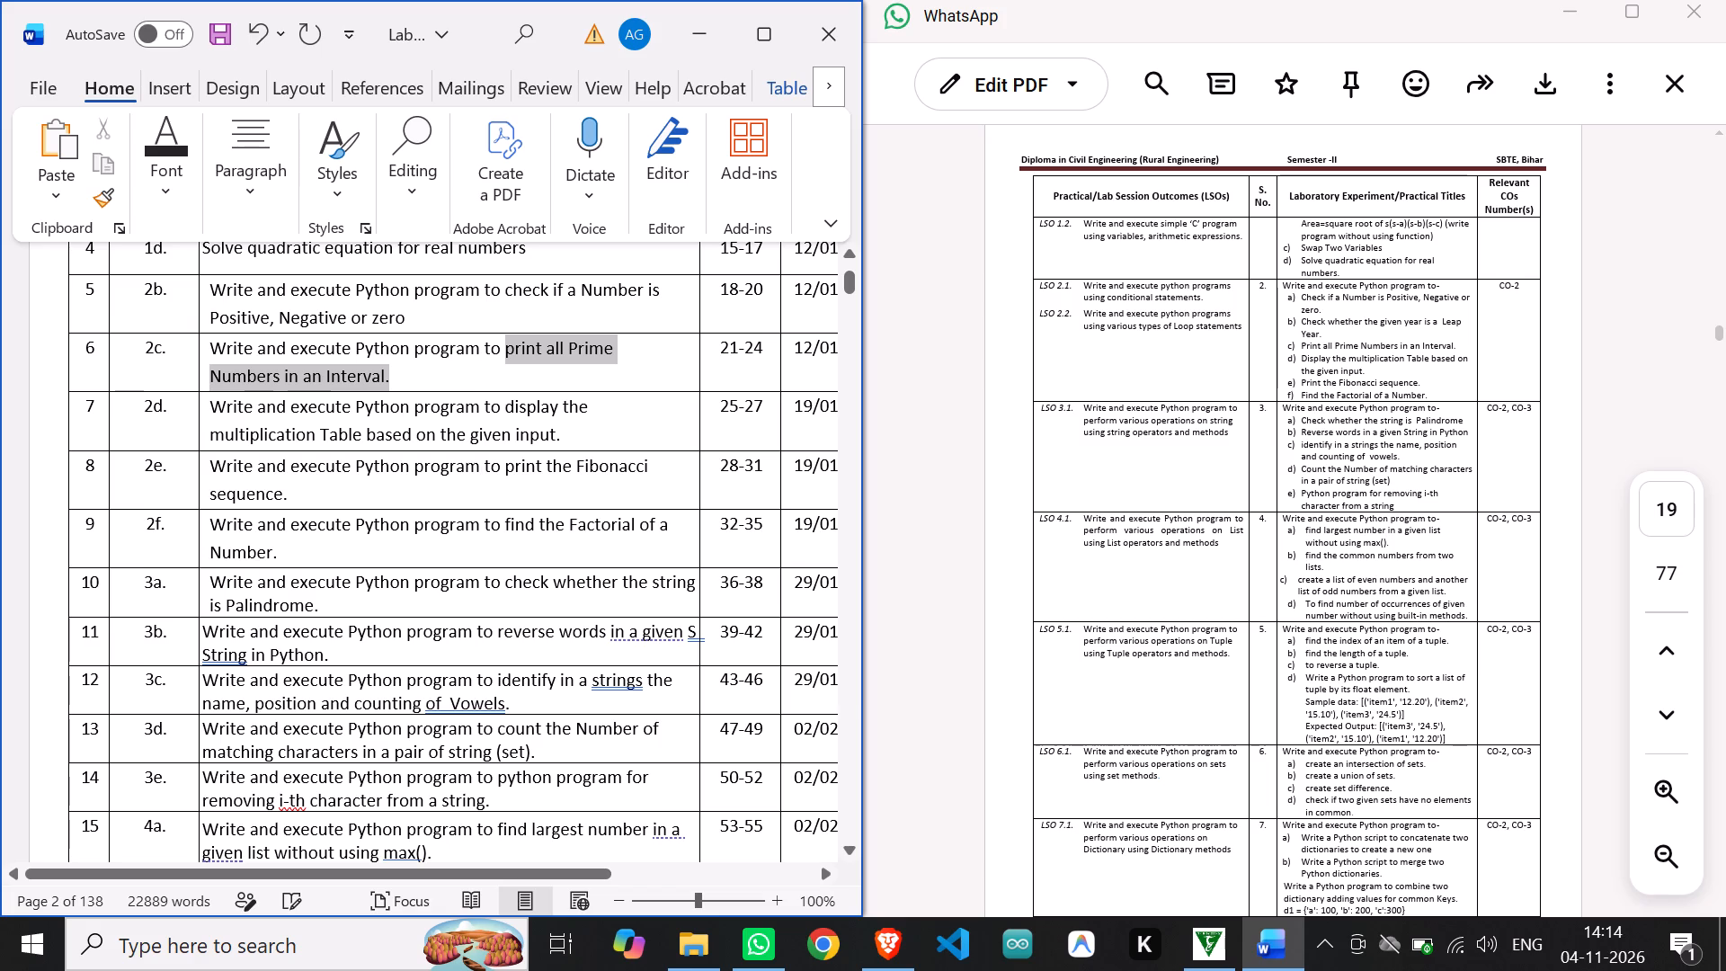
left_click_drag(504, 352, 503, 352)
left_click_drag(503, 352, 504, 352)
left_click_drag(504, 352, 505, 352)
left_click_drag(505, 352, 505, 353)
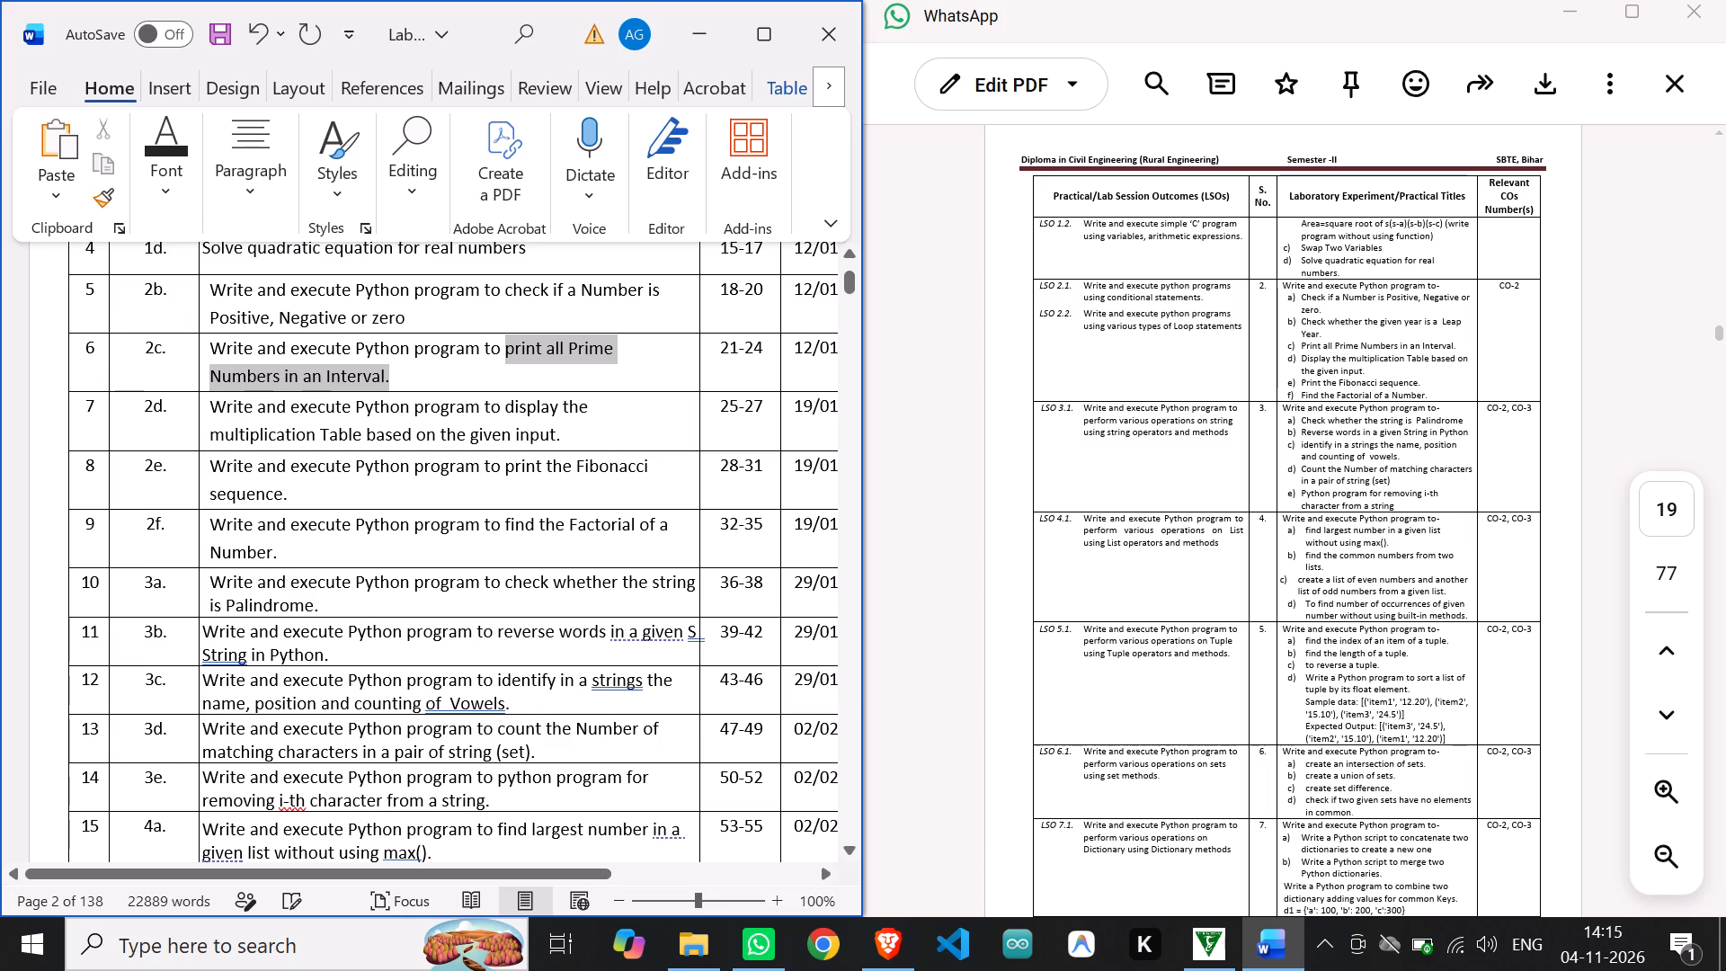
left_click_drag(505, 353, 503, 352)
key("space")
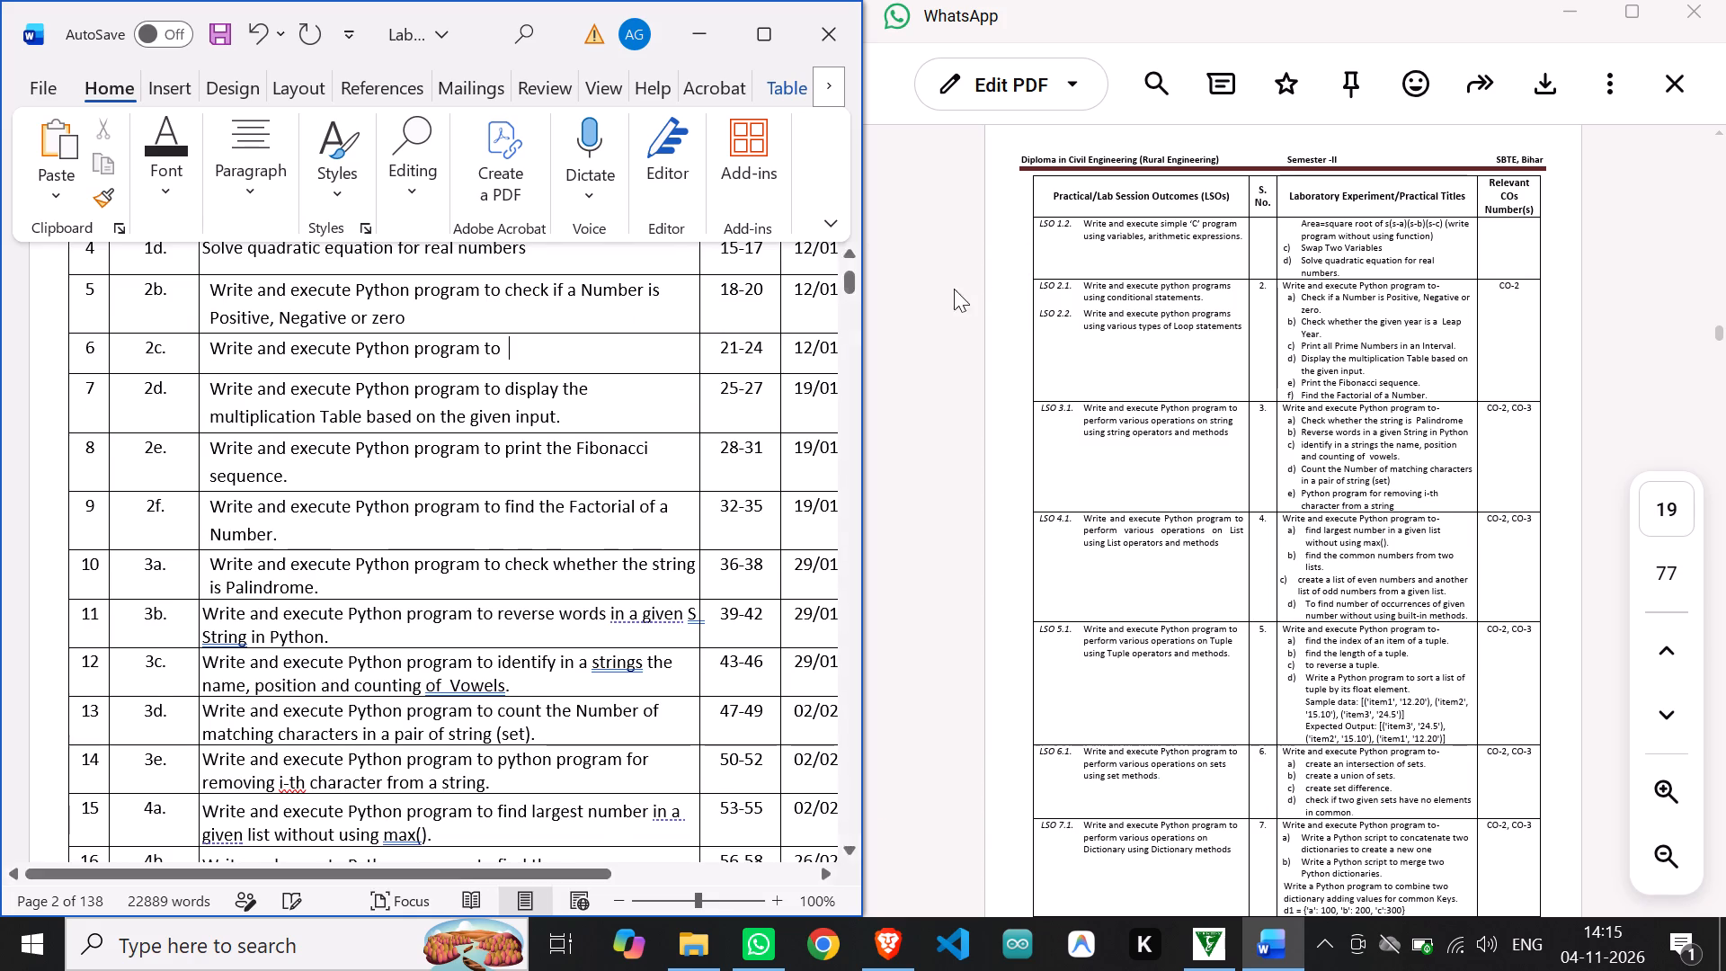
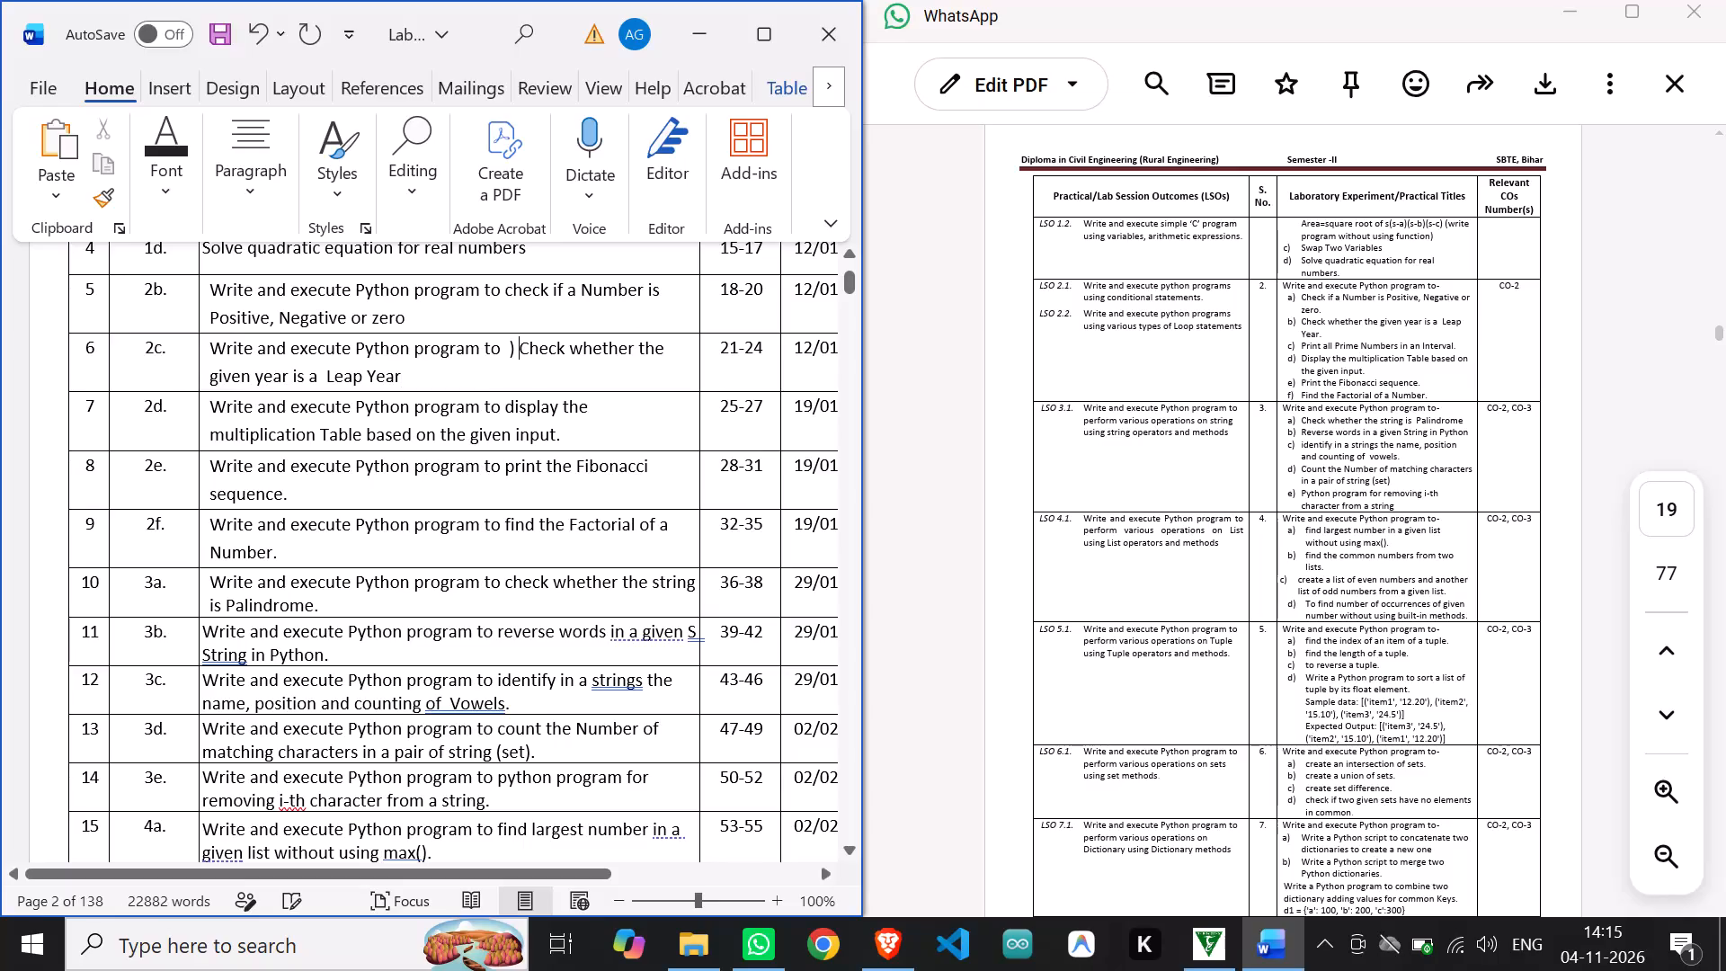
In the title of serial number 6, remove the stray ")" after "program to" and change "Check" to lowercase "check".
left_click(523, 342)
key("Down")
key("Right")
key("Left")
key("Left")
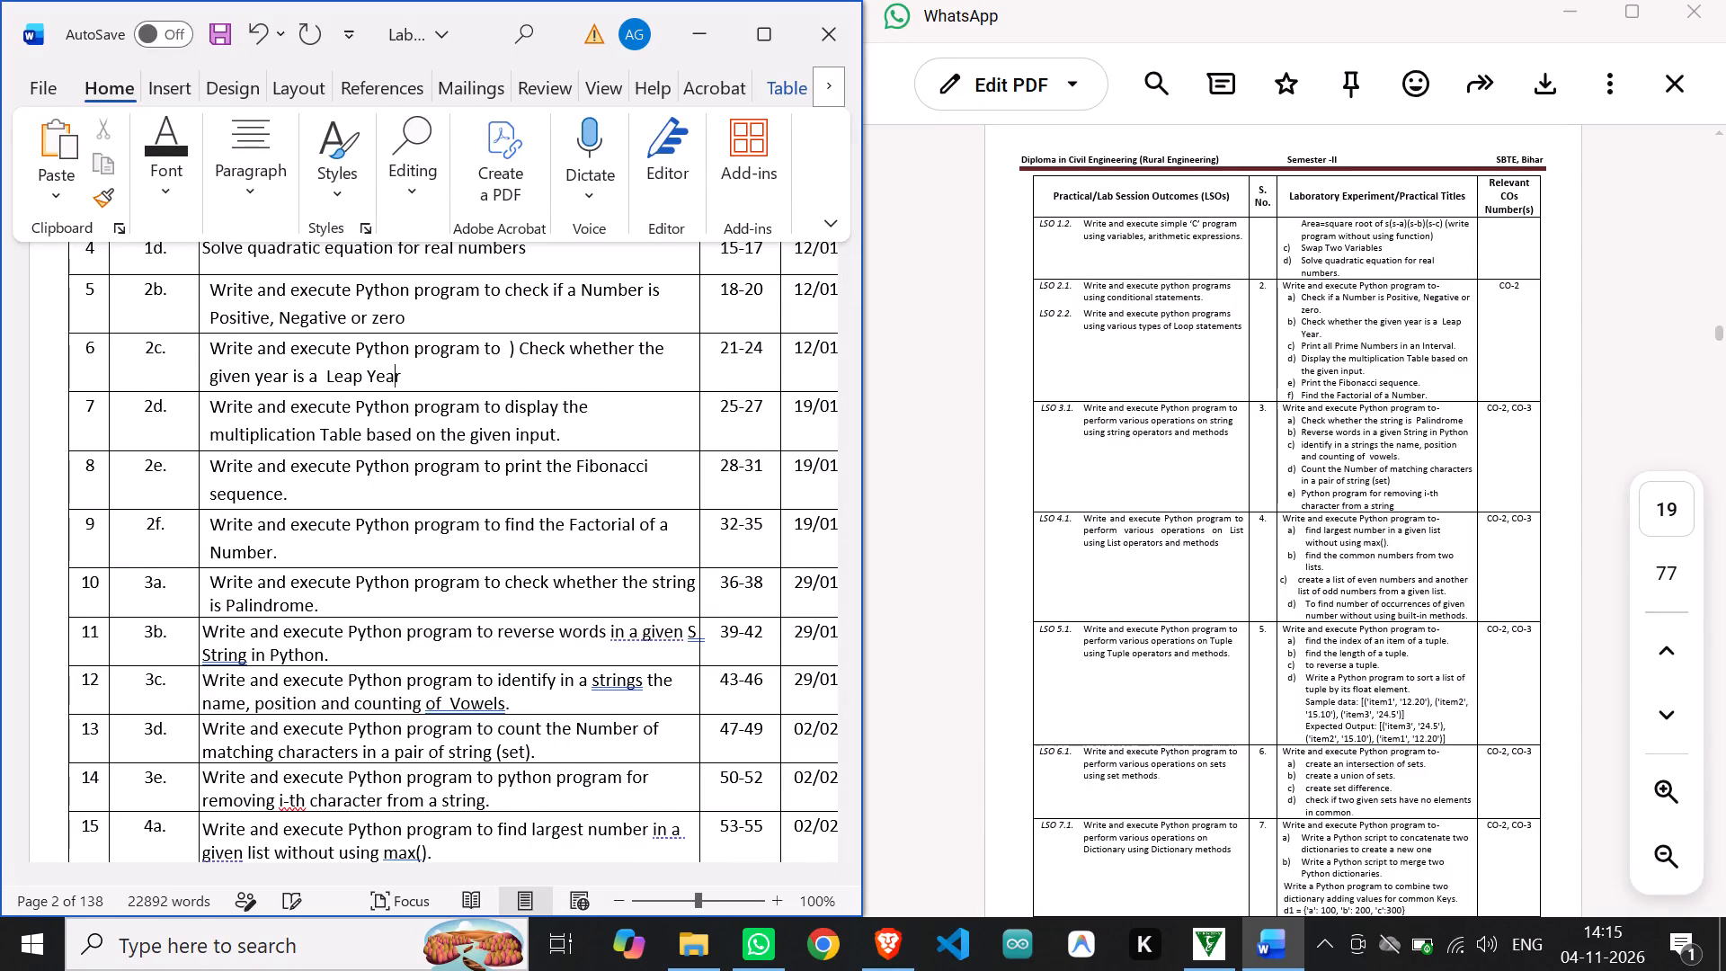
key("Left")
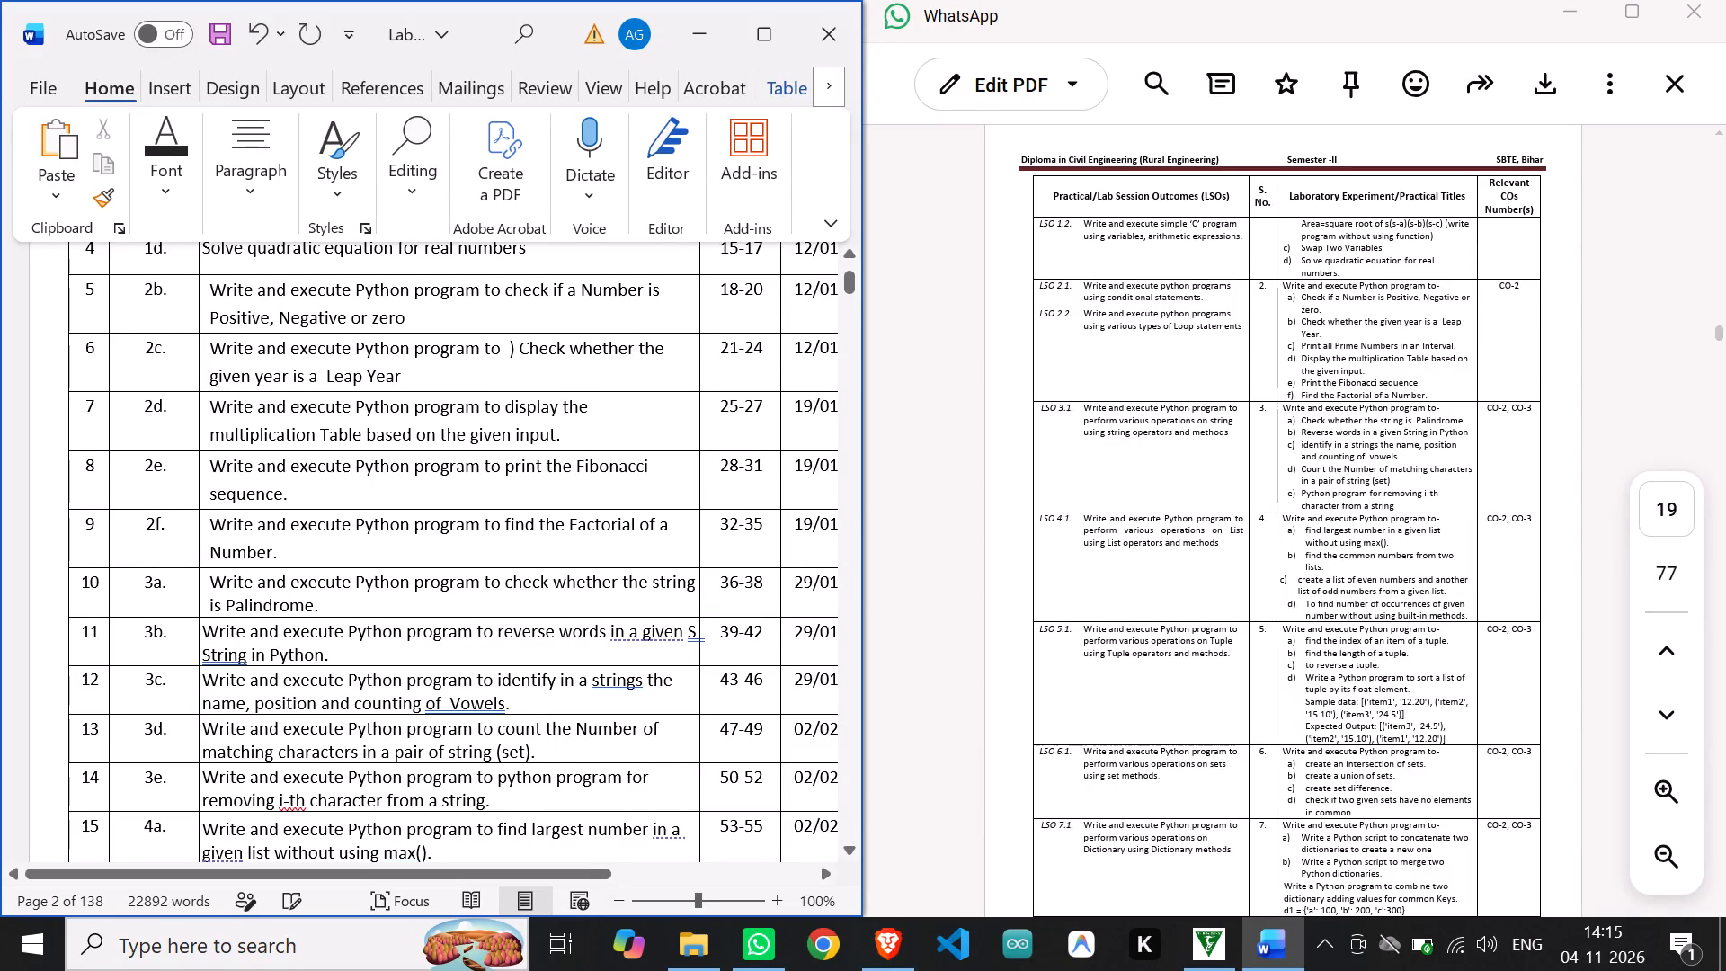
left_click(530, 346)
key("BackSpace")
key("BackSpace")
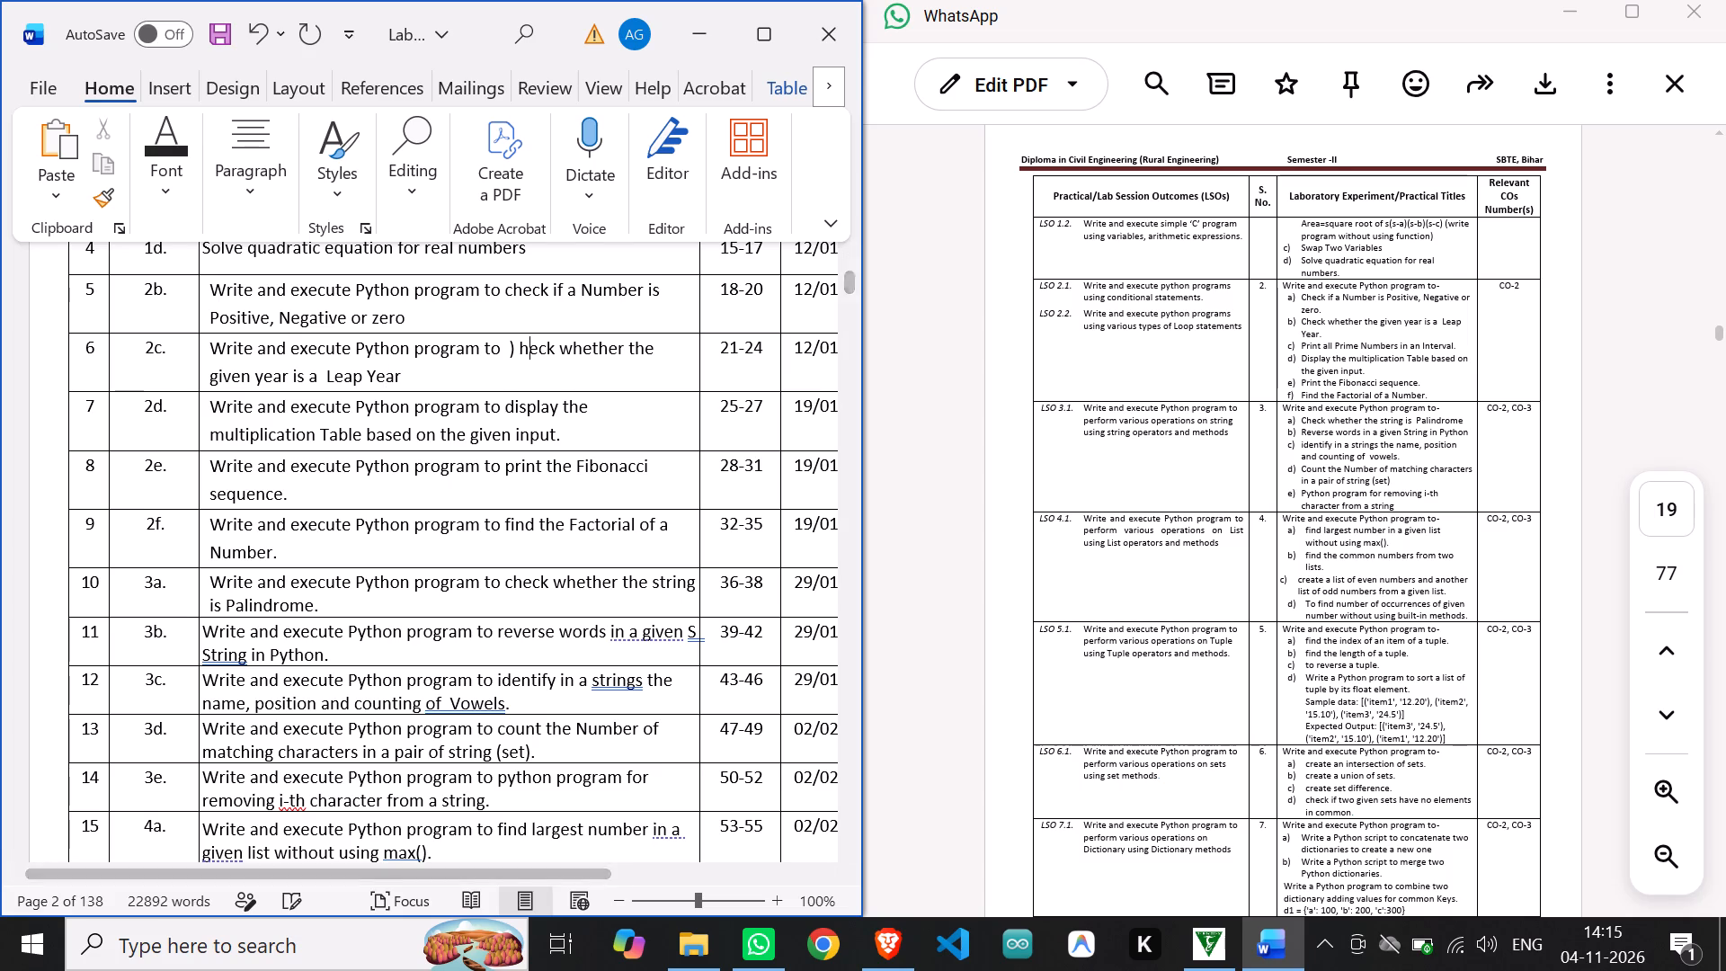
key("BackSpace")
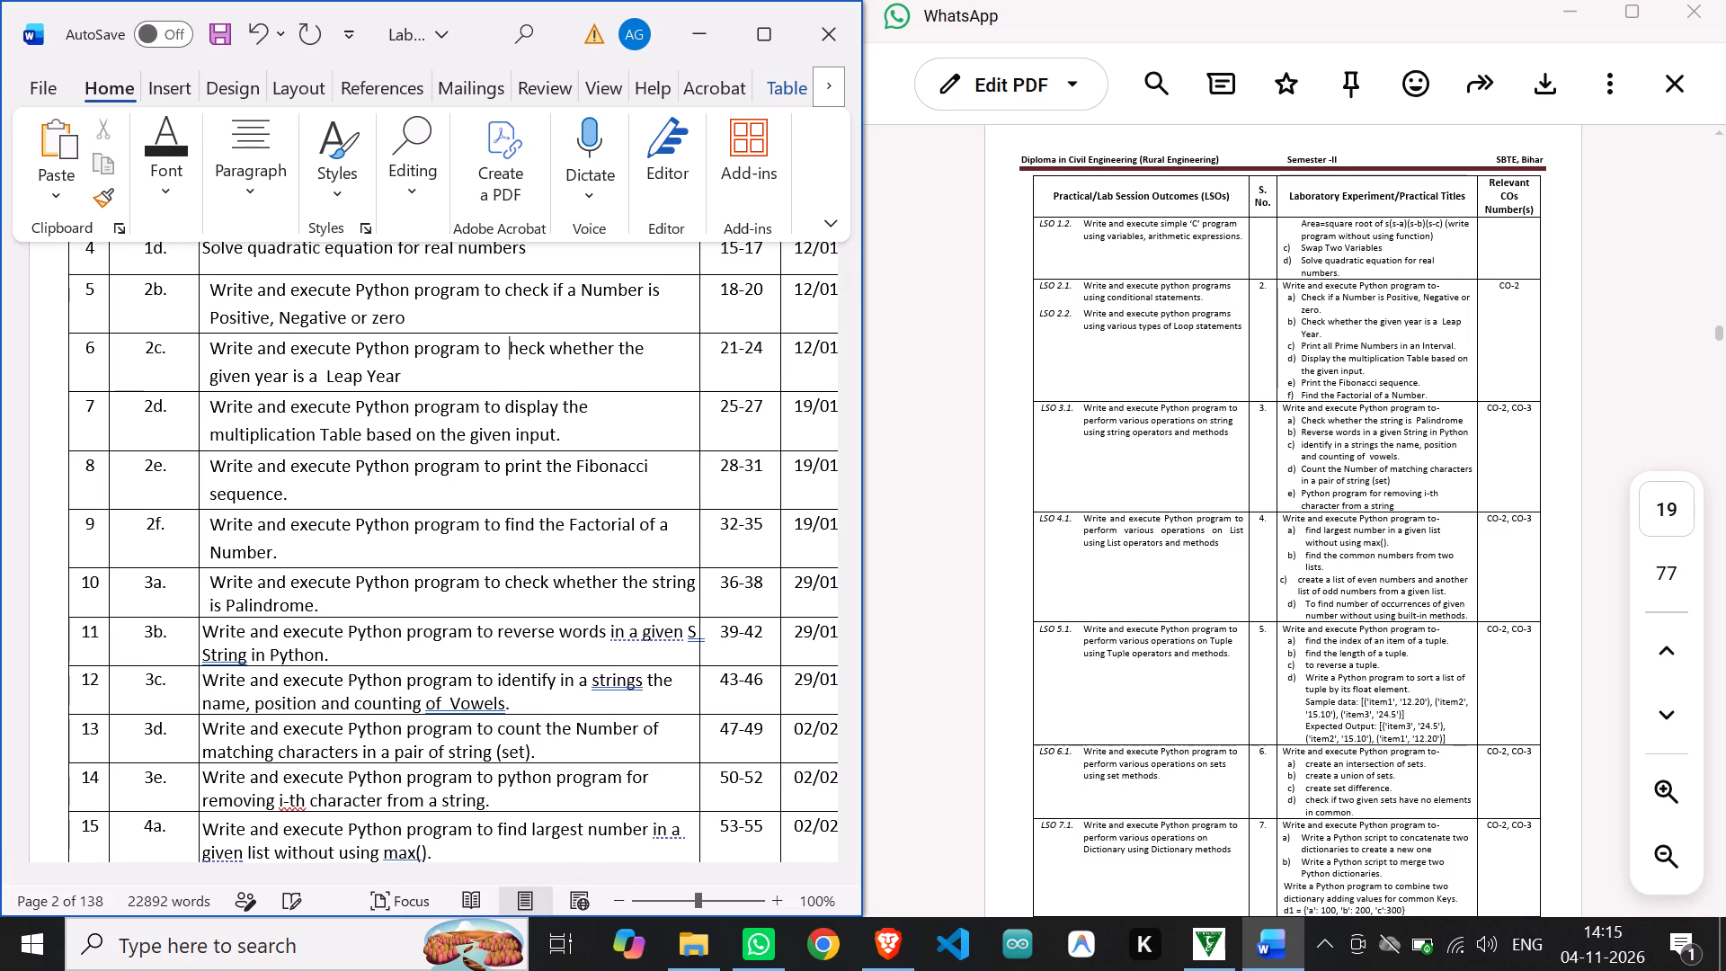
key("c")
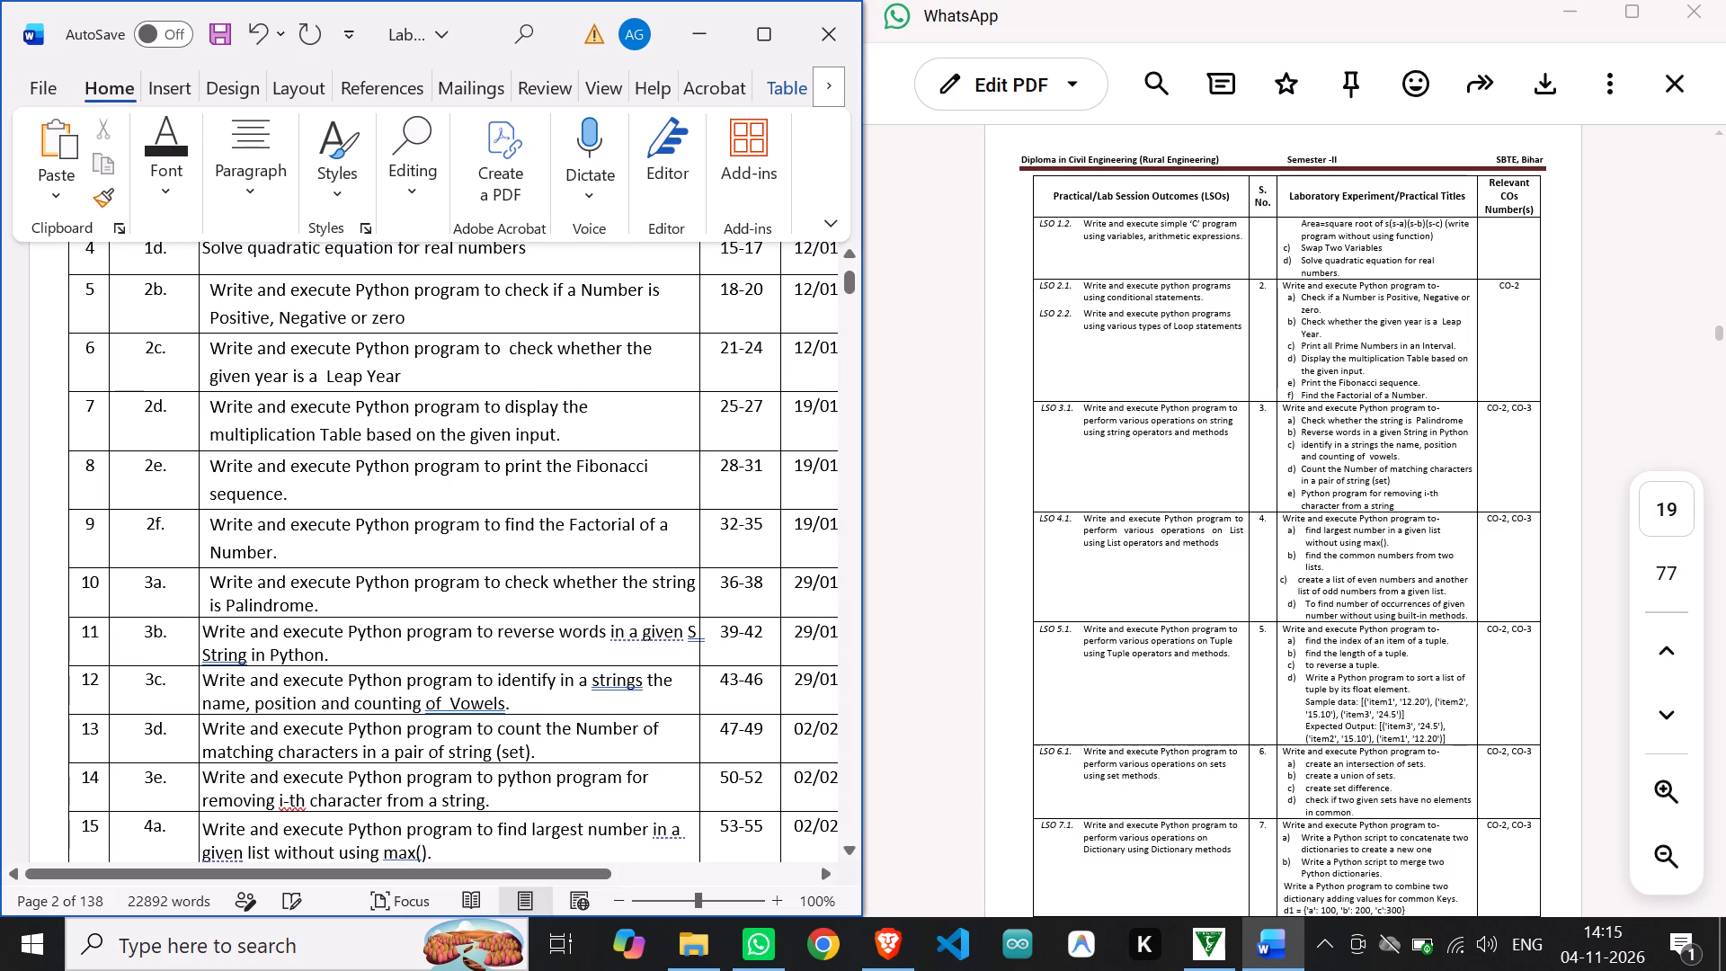
left_click(458, 370)
scroll(458, 370, "down", 1)
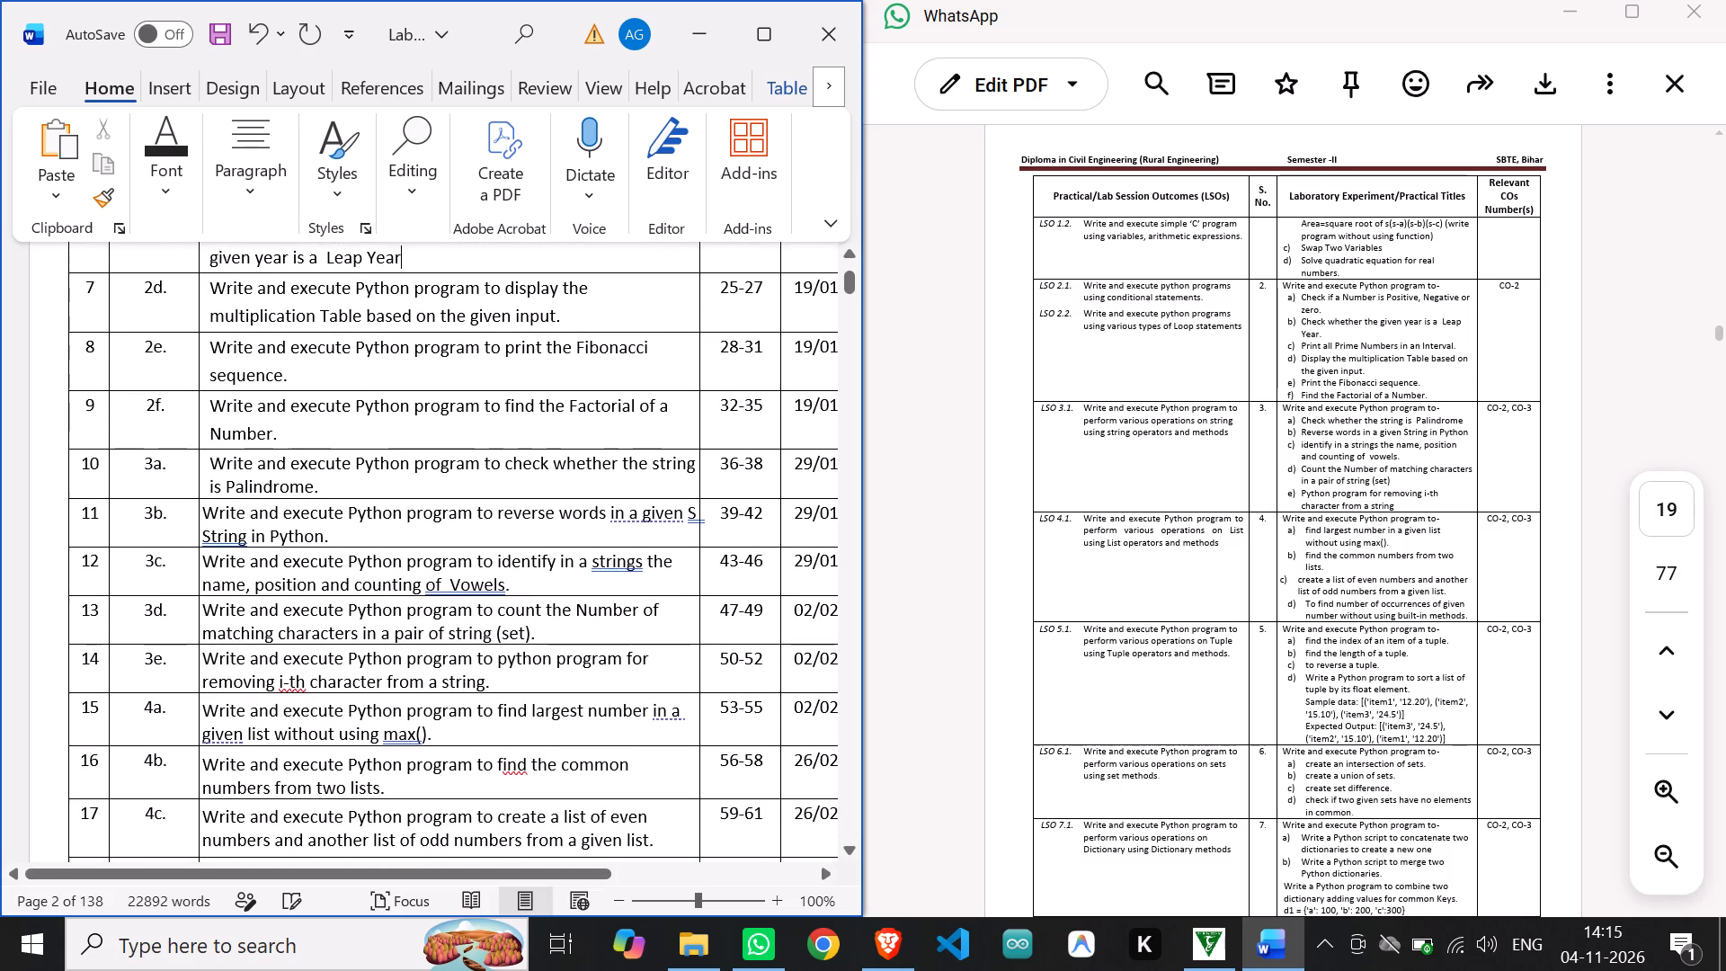
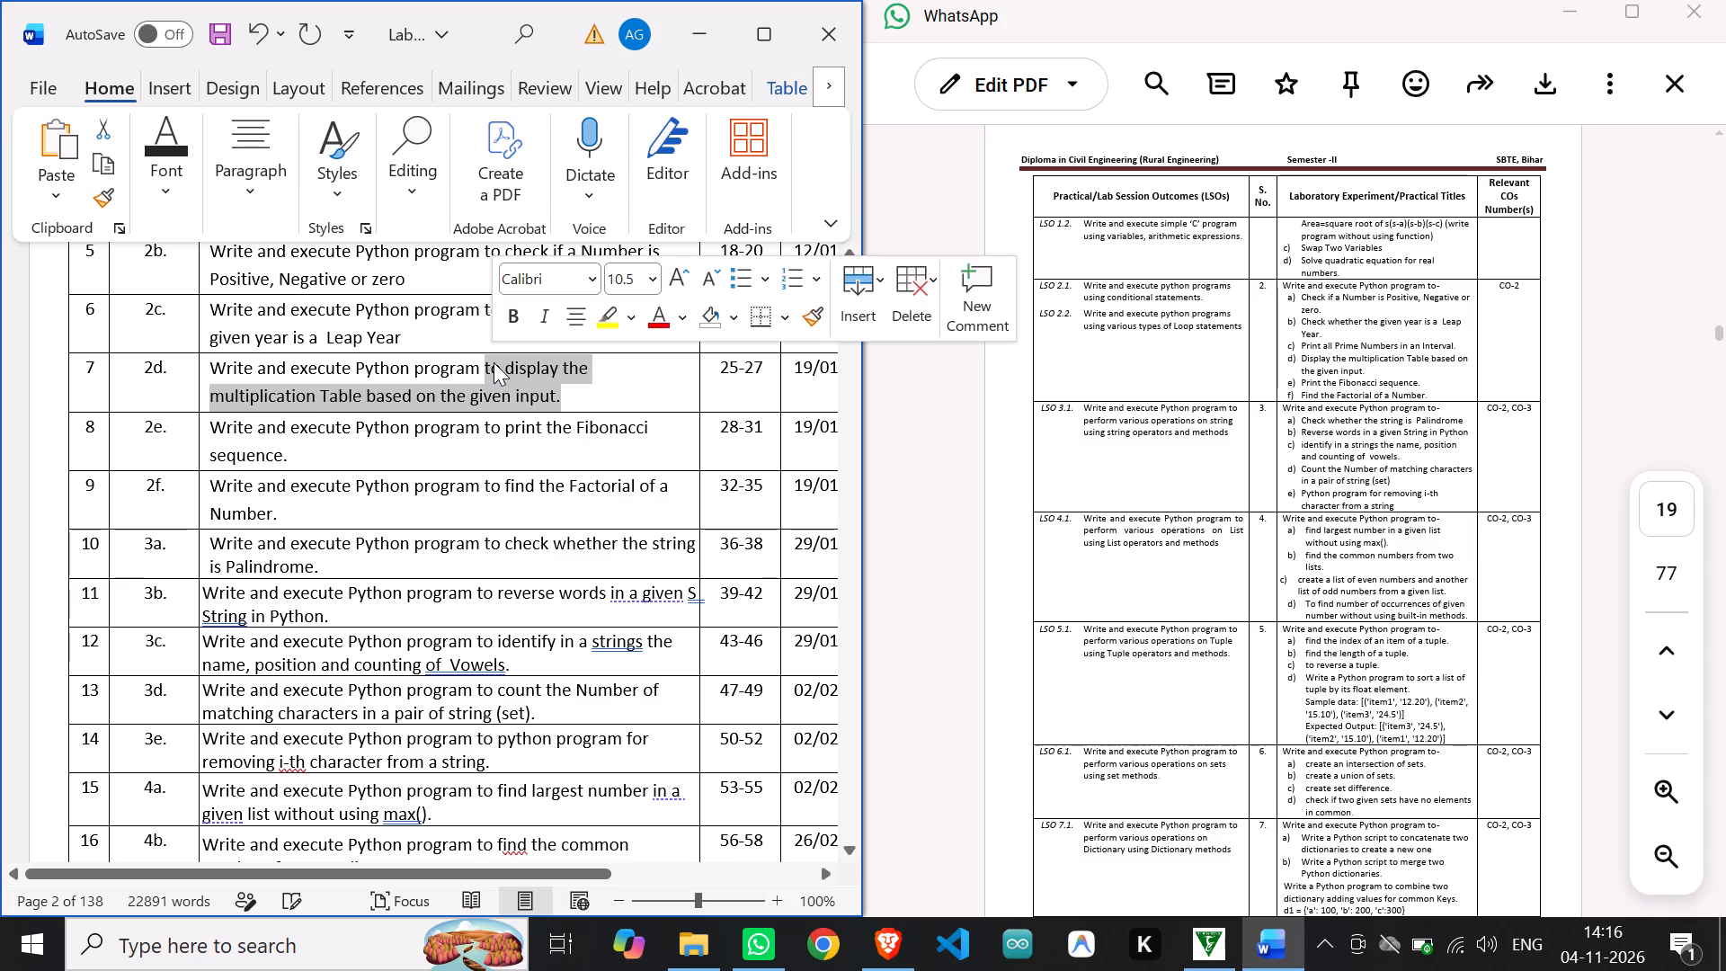
In the title of serial number 7, replace the selected multiplication table wording with the copied text, corrected to "print all Prime Numbers in an Interval.".
key("ctrl+v")
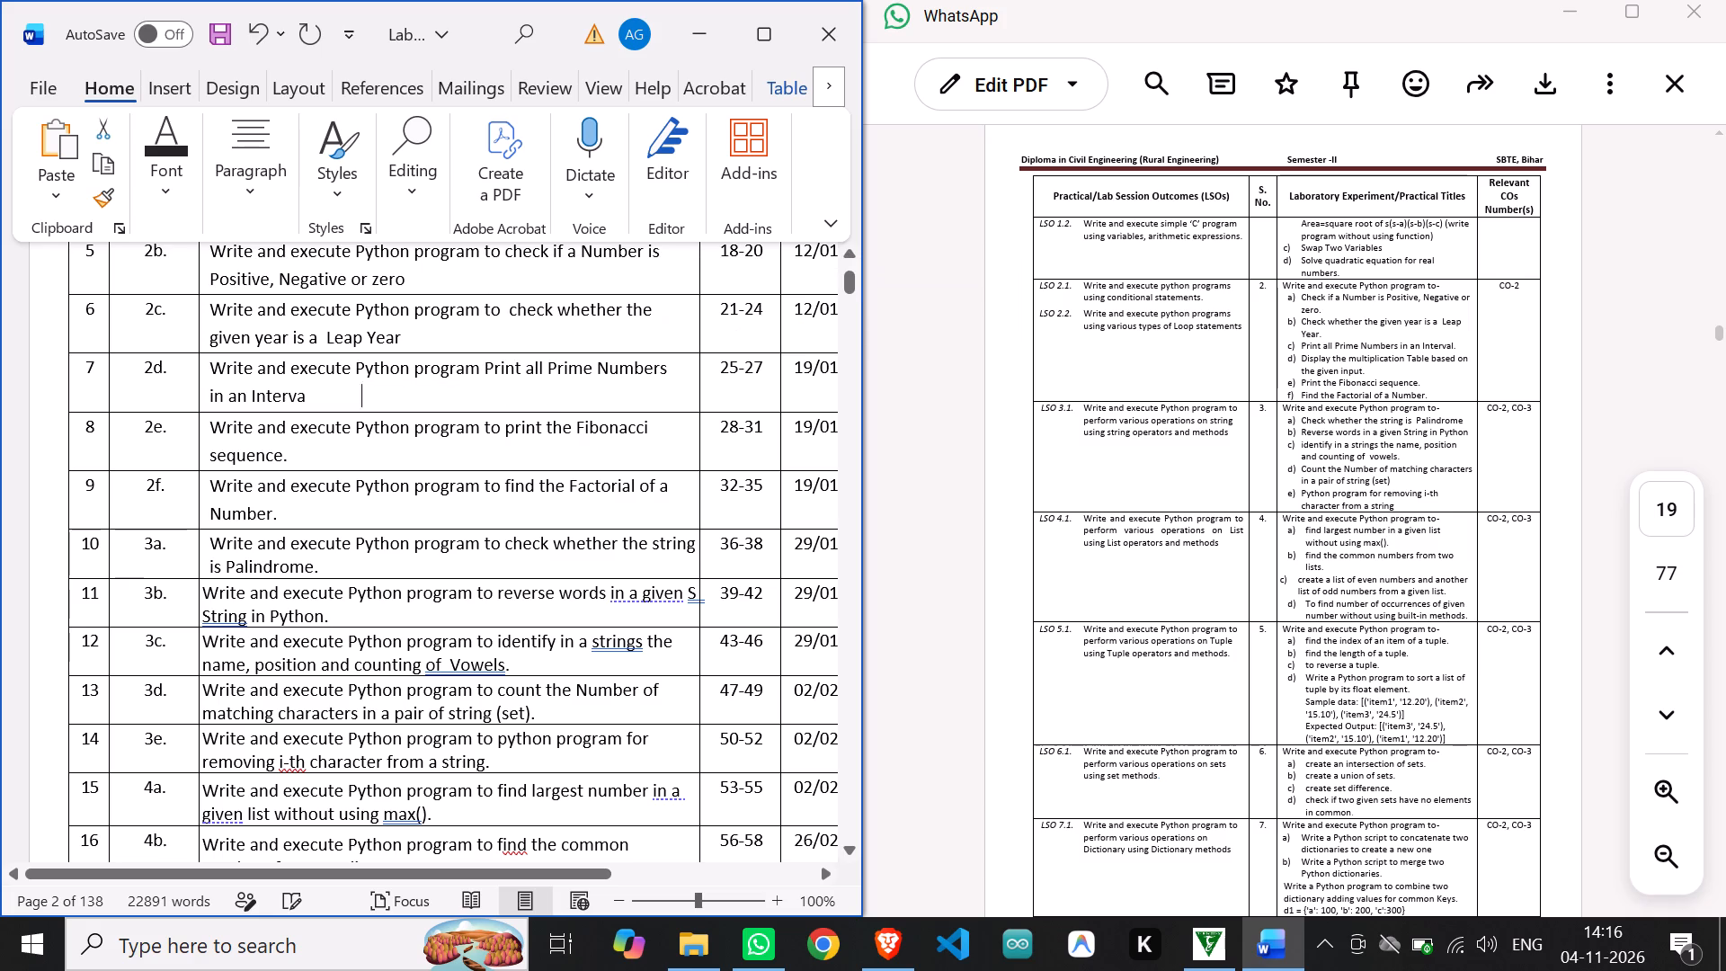
left_click(491, 364)
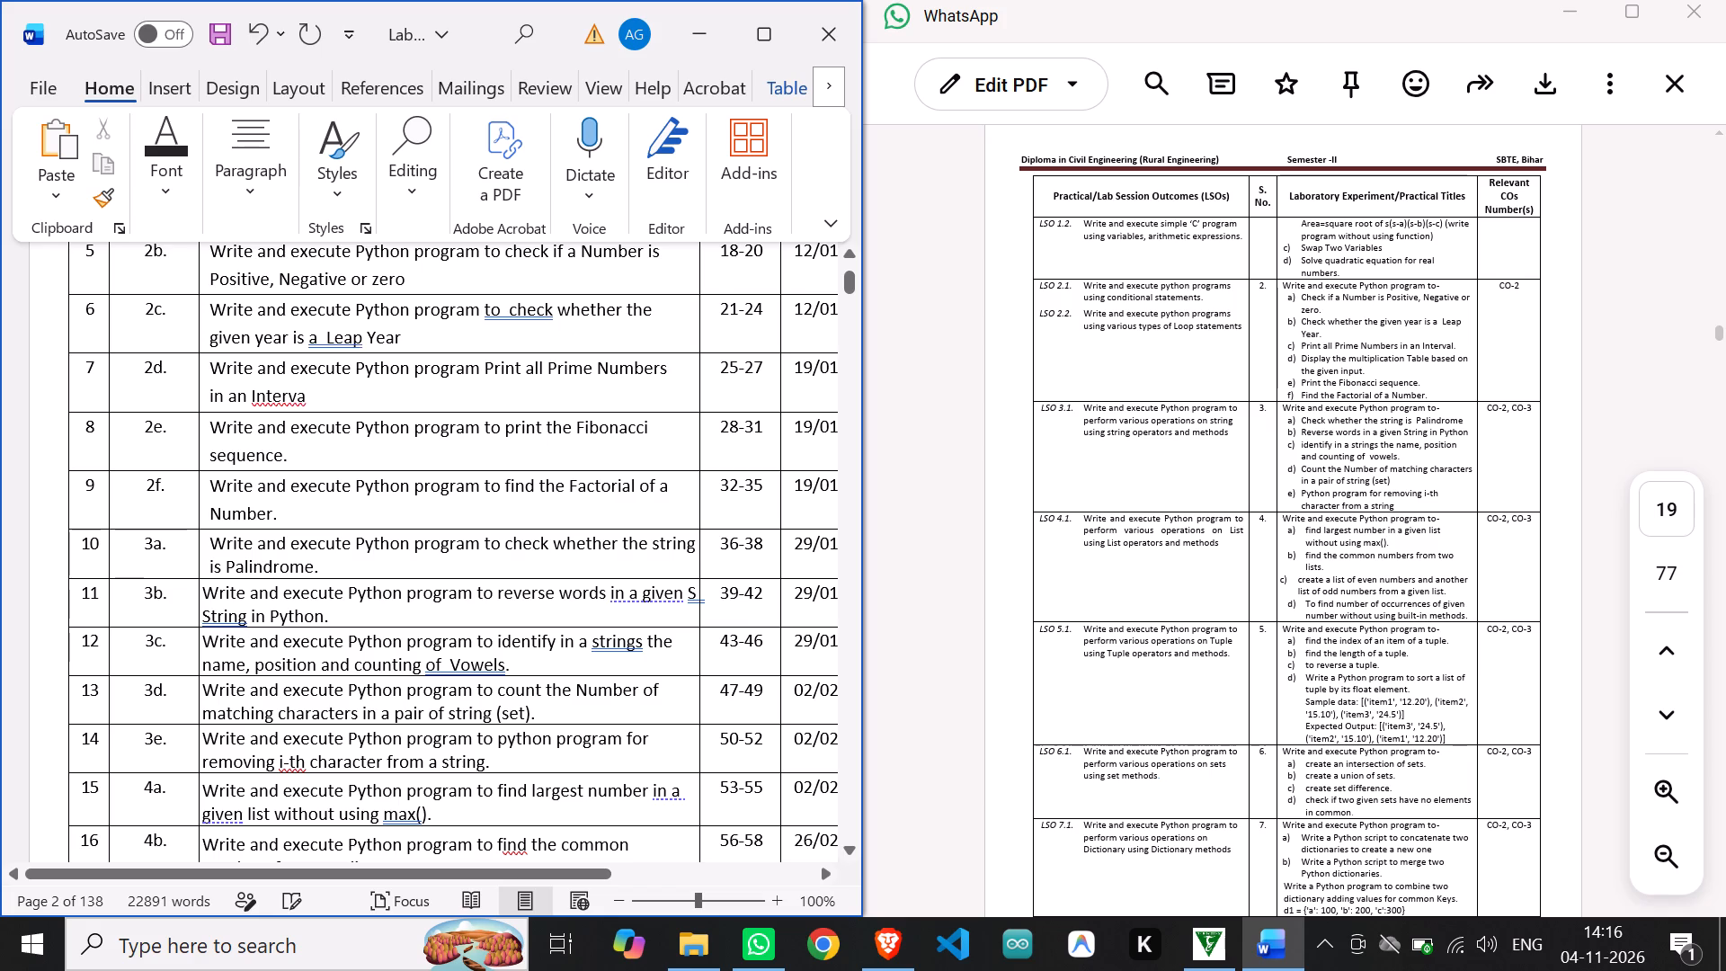
key("BackSpace")
key("p")
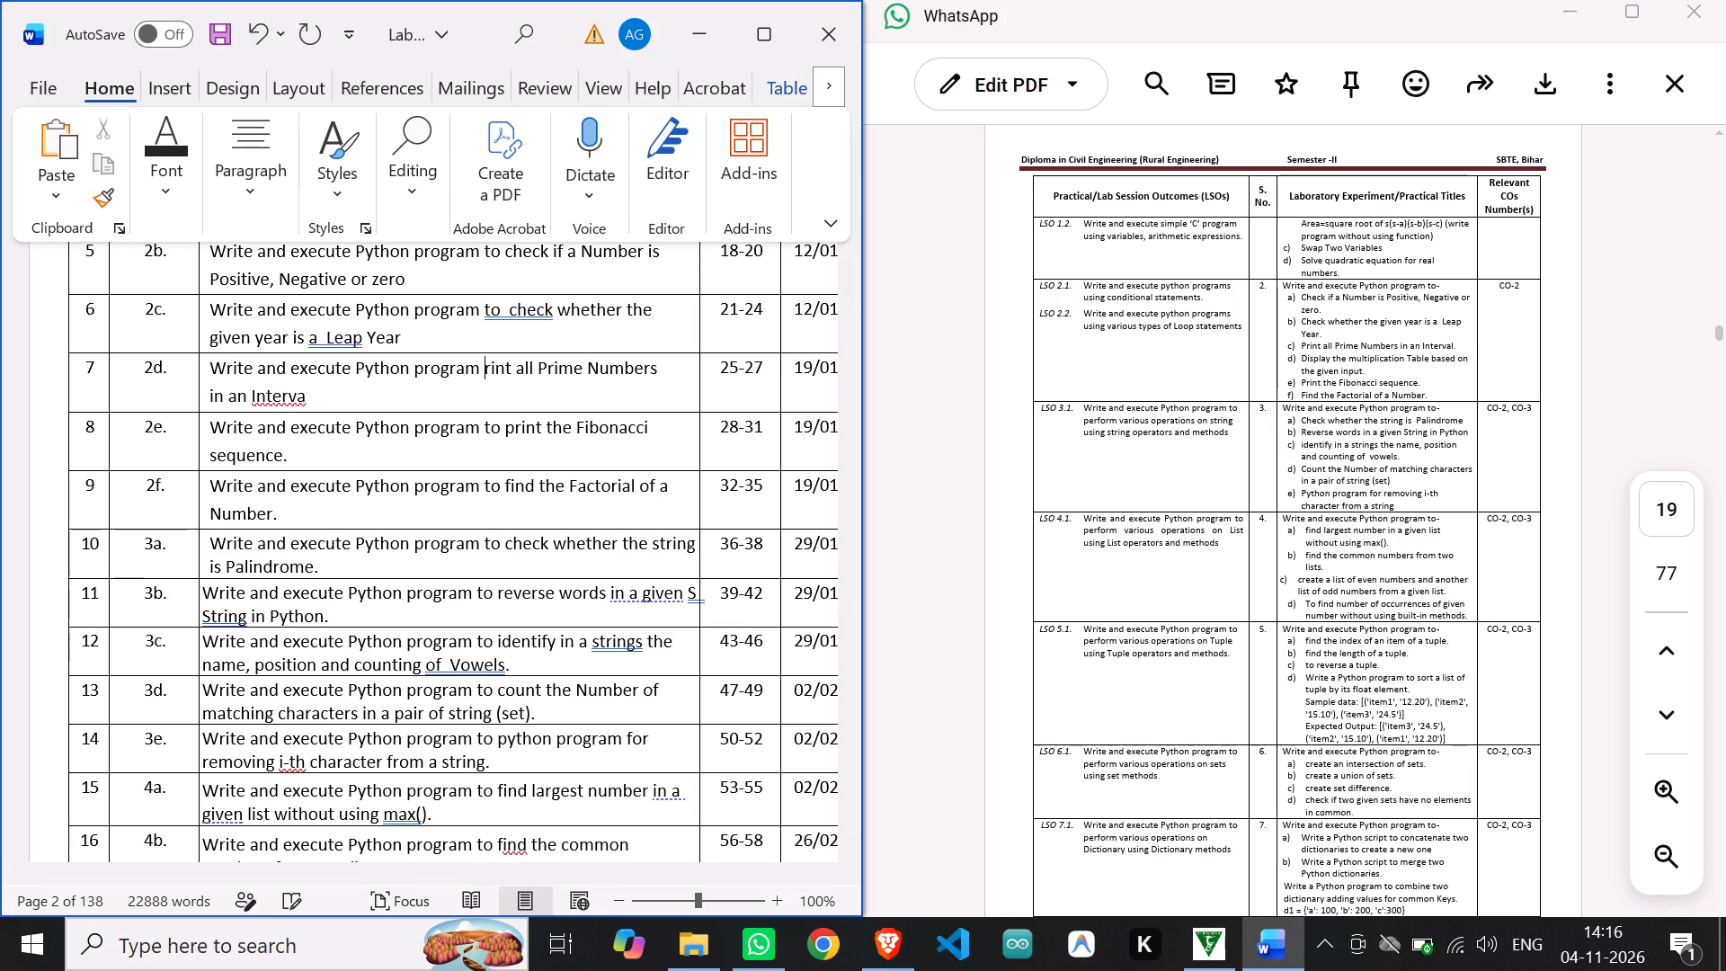
scroll(545, 387, "down", 1)
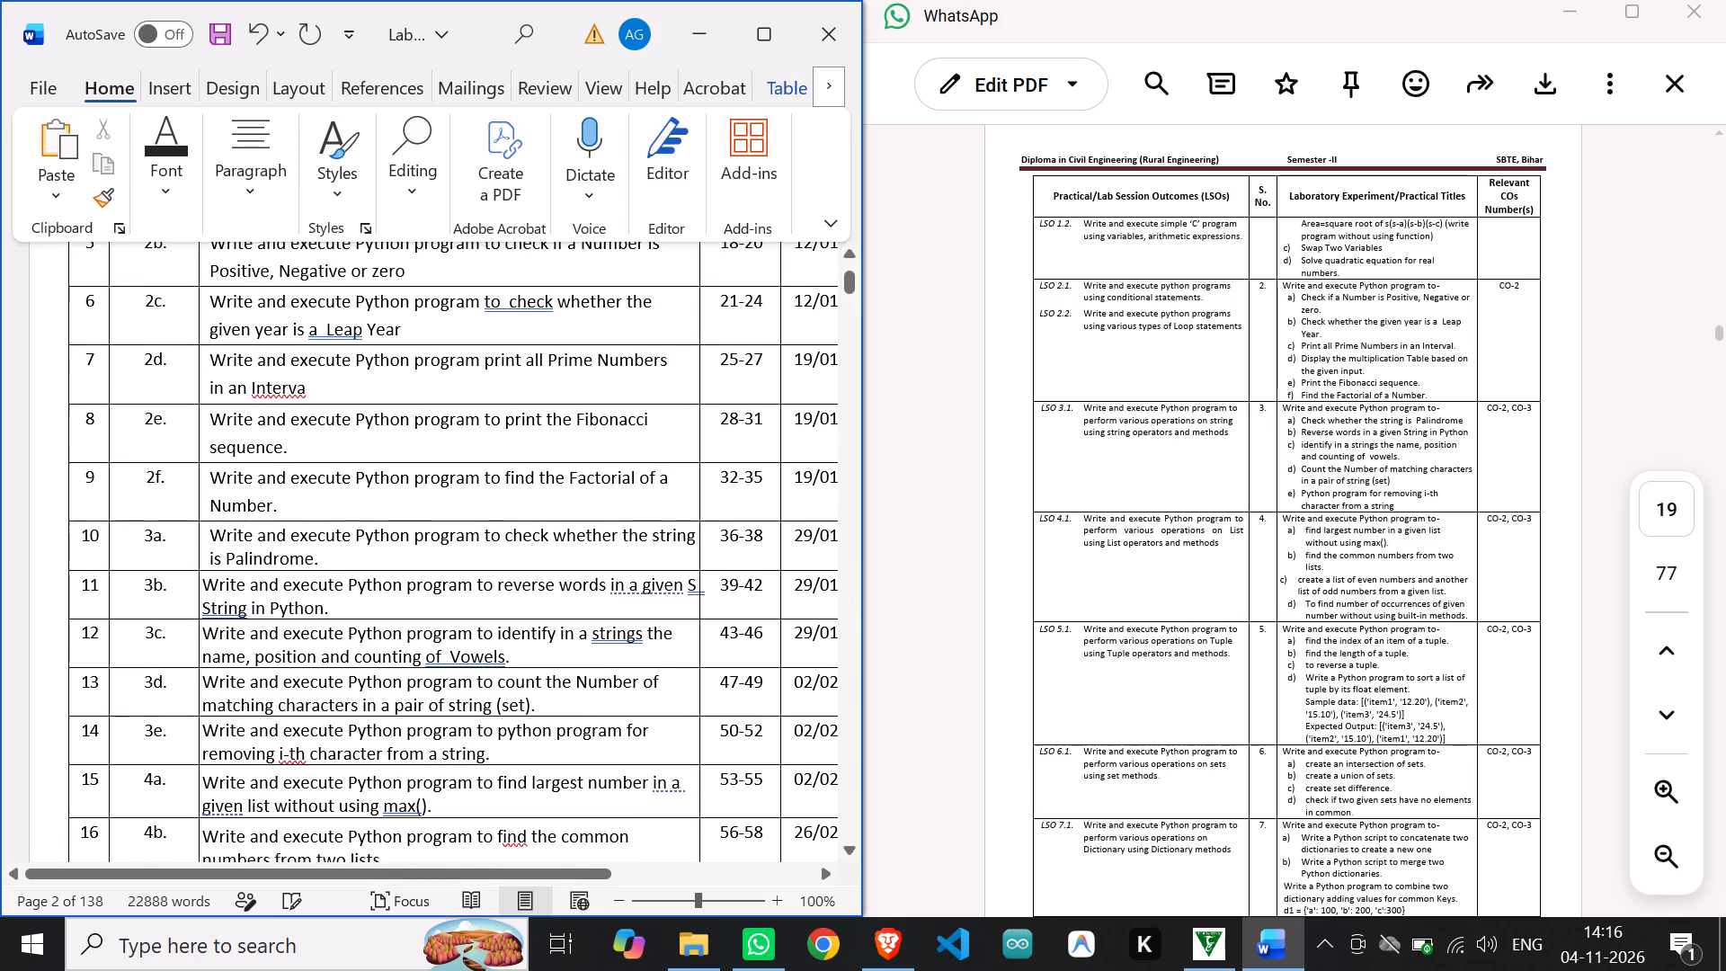
scroll(545, 387, "down", 2)
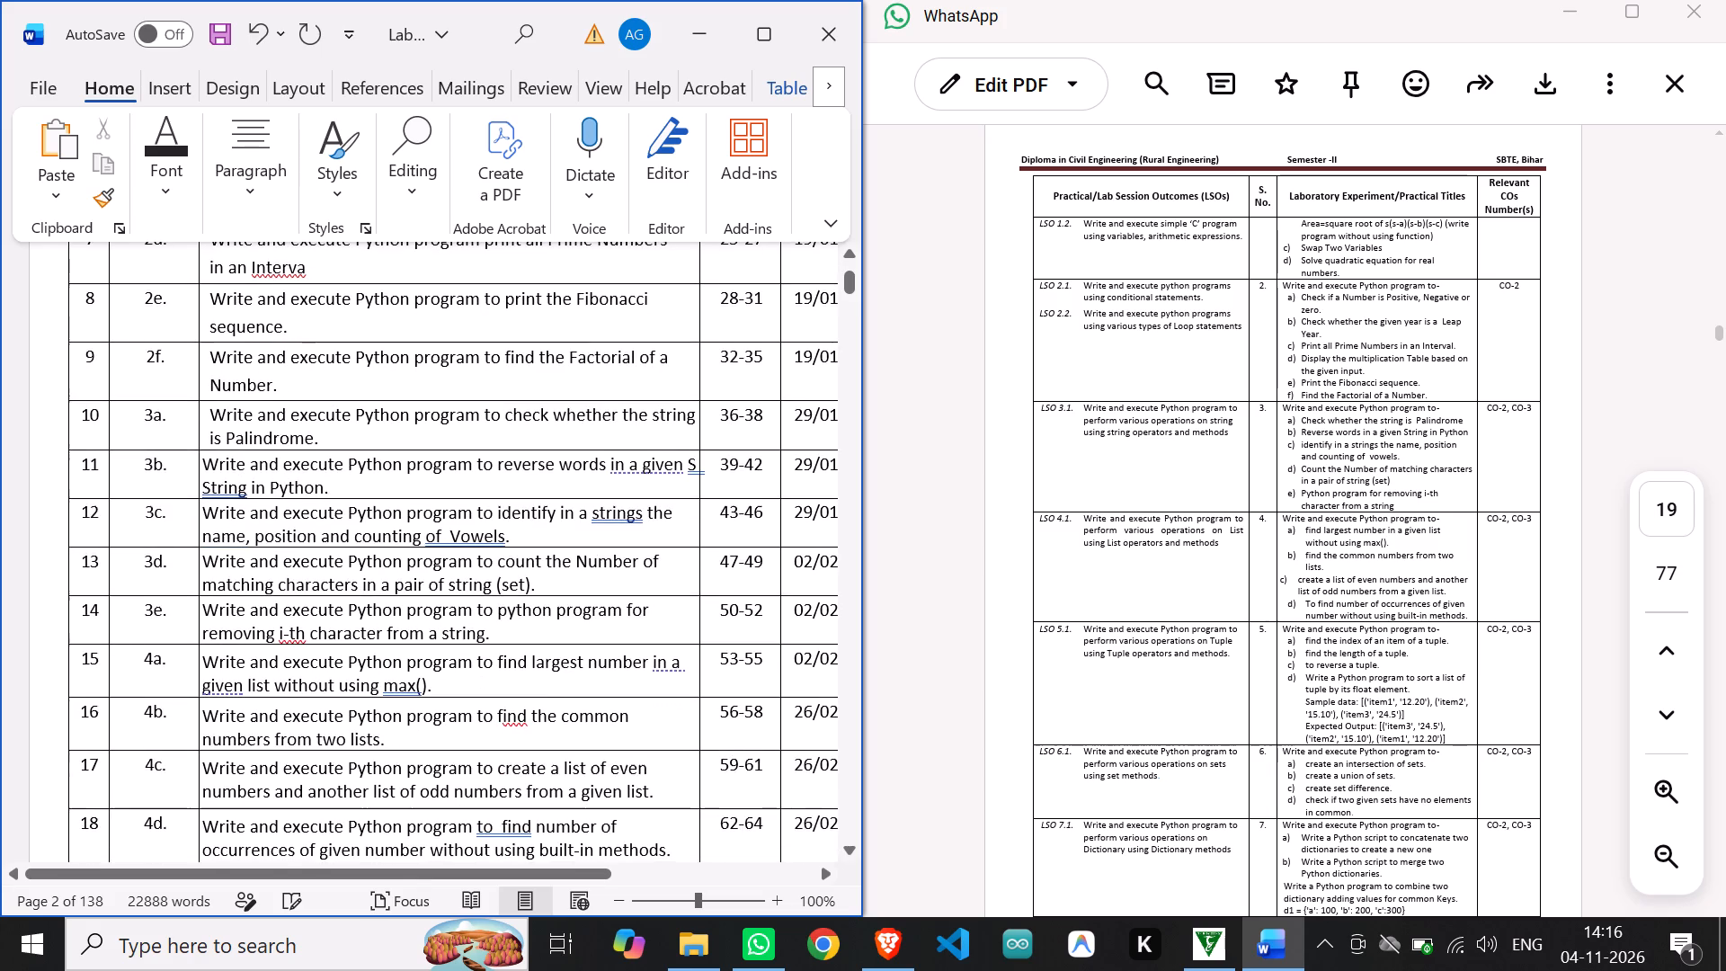
scroll(545, 387, "up", 1)
left_click(331, 294)
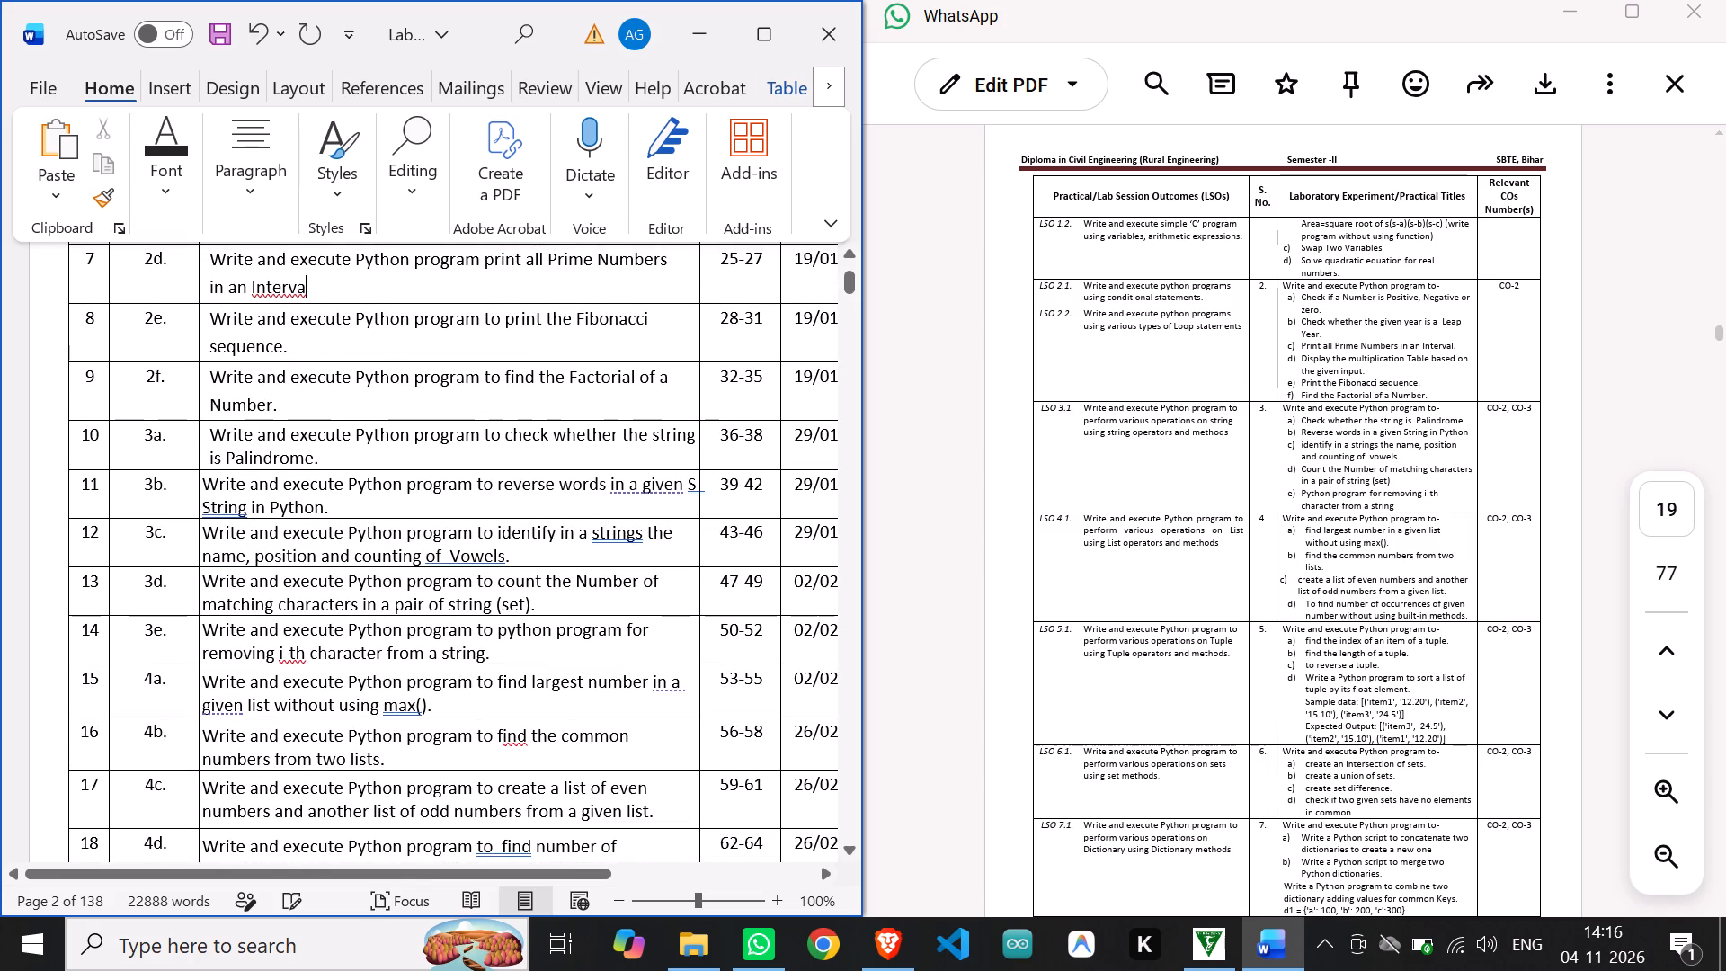
key("l")
key("period")
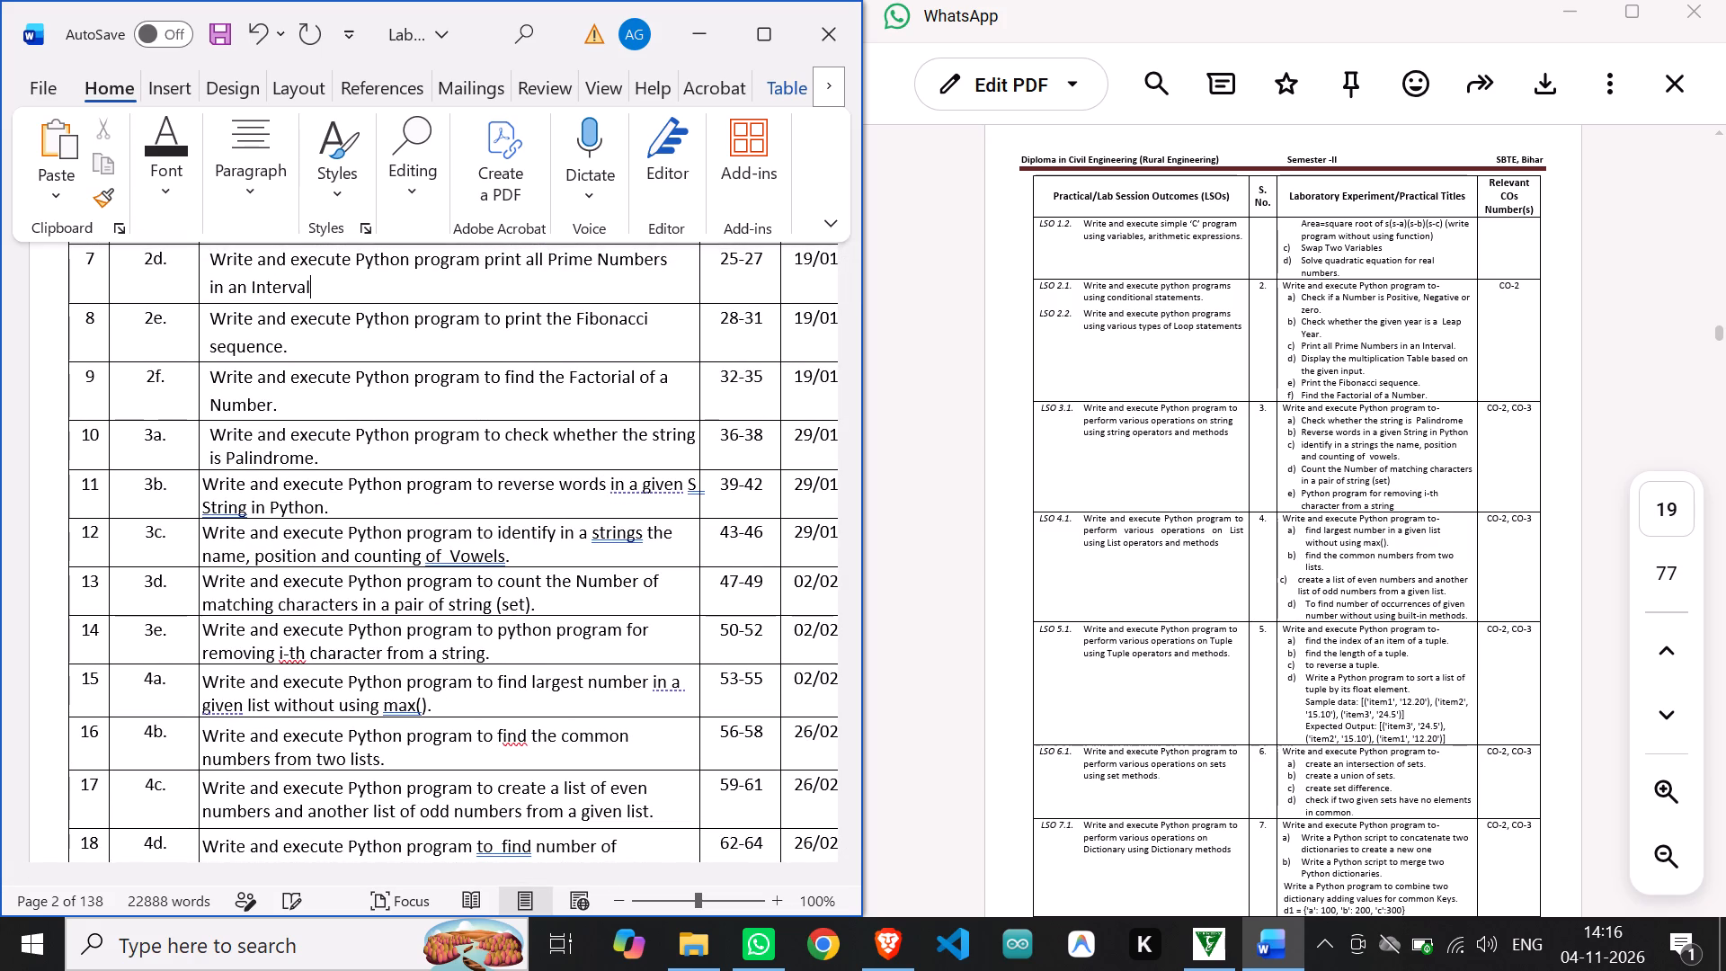